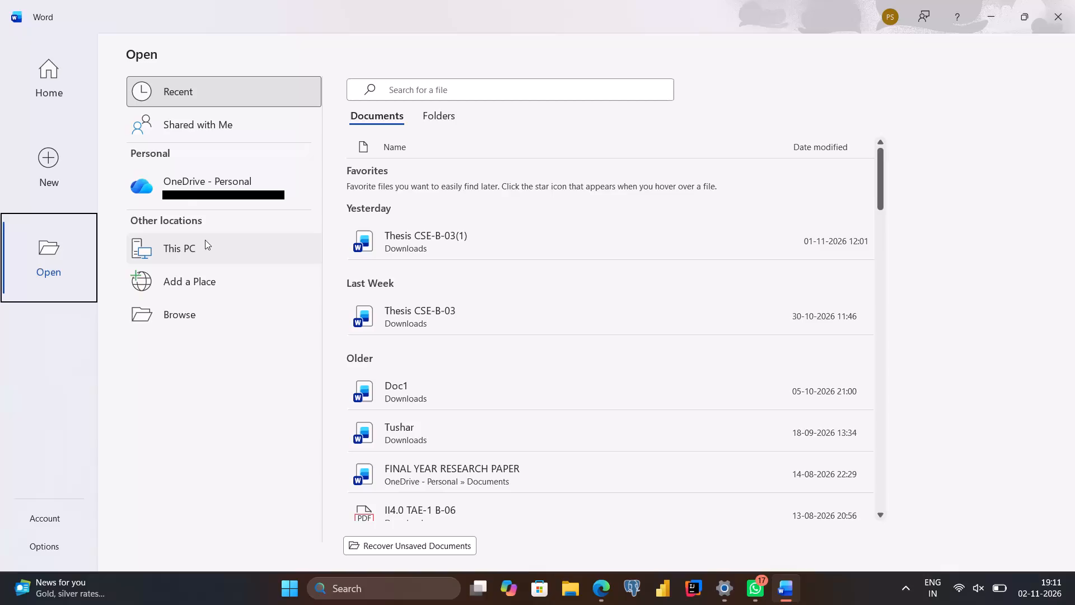
Browse to the Downloads folder and open the document "Thesis CSE-B-03 edited".
left_click(180, 318)
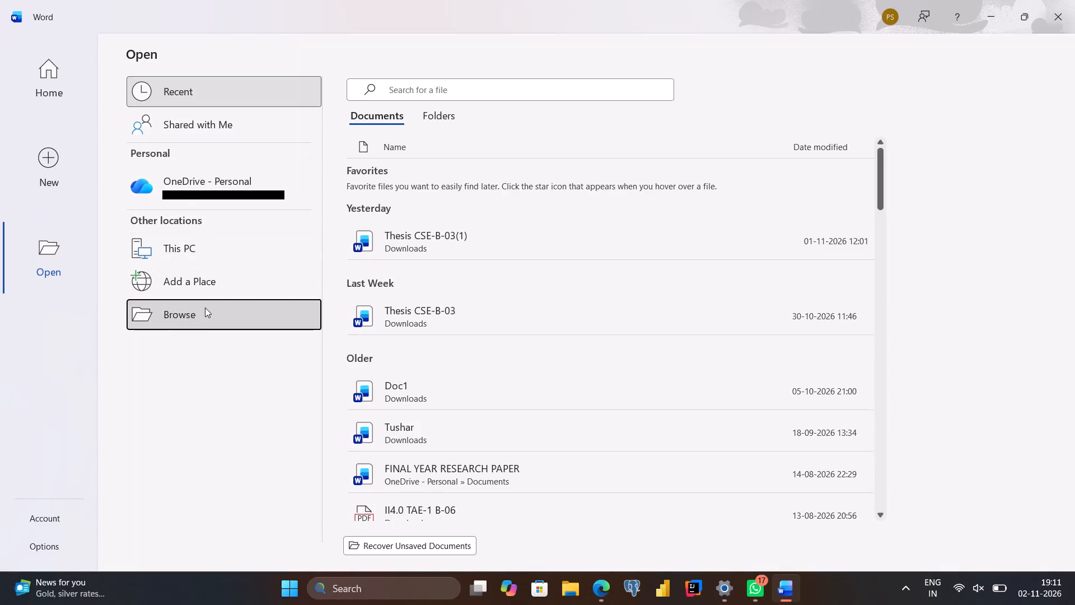
left_click(205, 308)
left_click(194, 317)
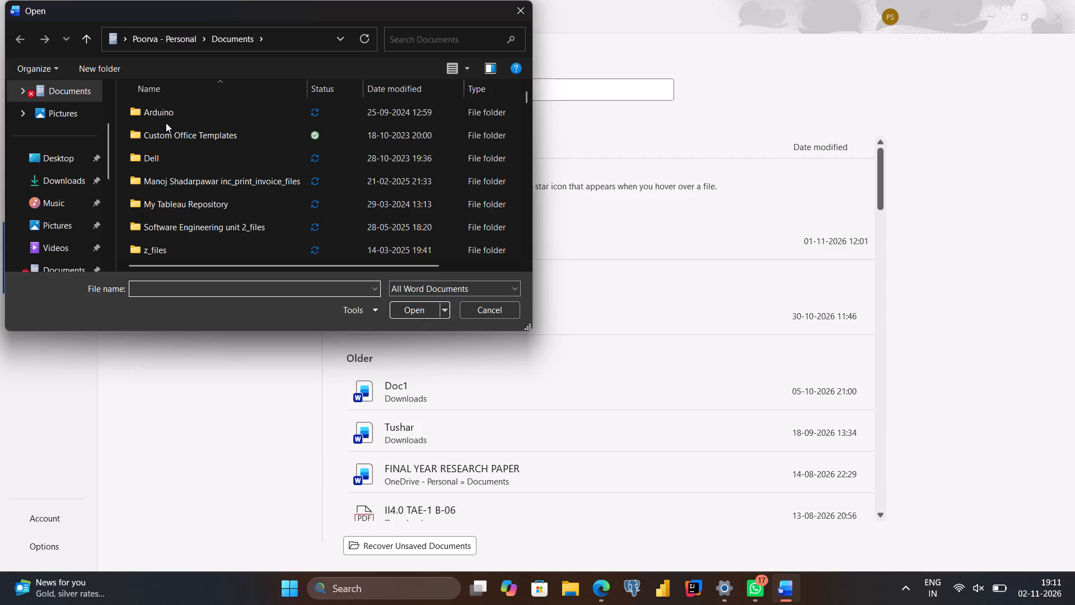
left_click(53, 180)
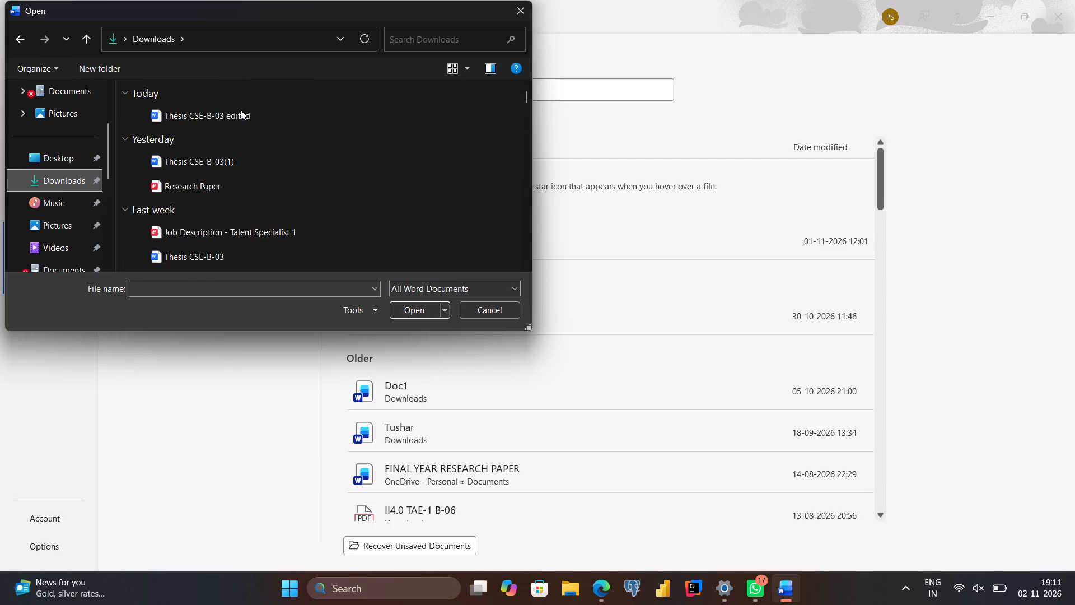
left_click(241, 114)
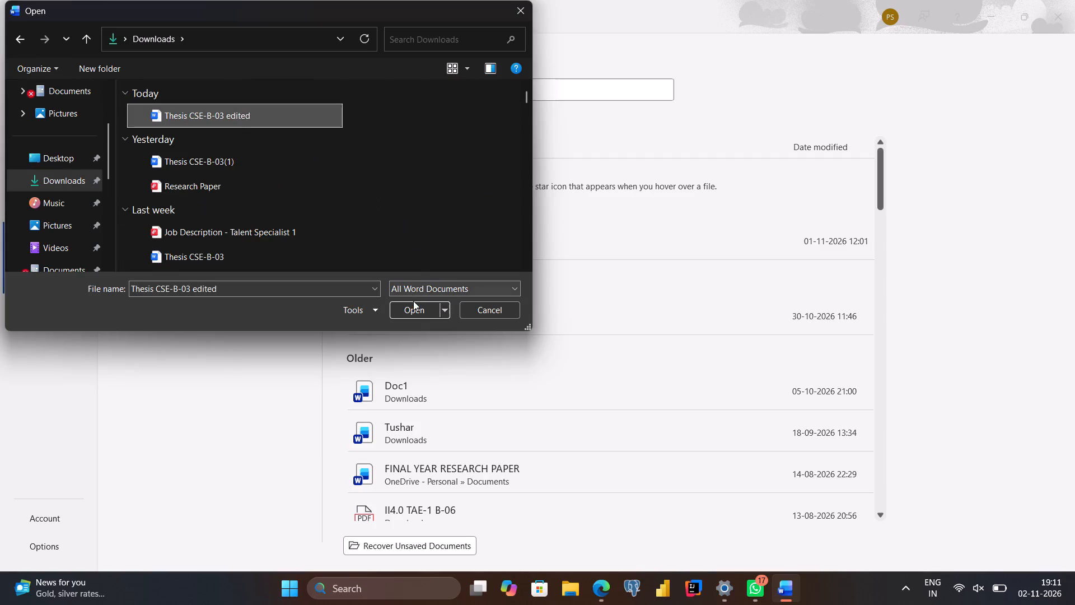
left_click(418, 307)
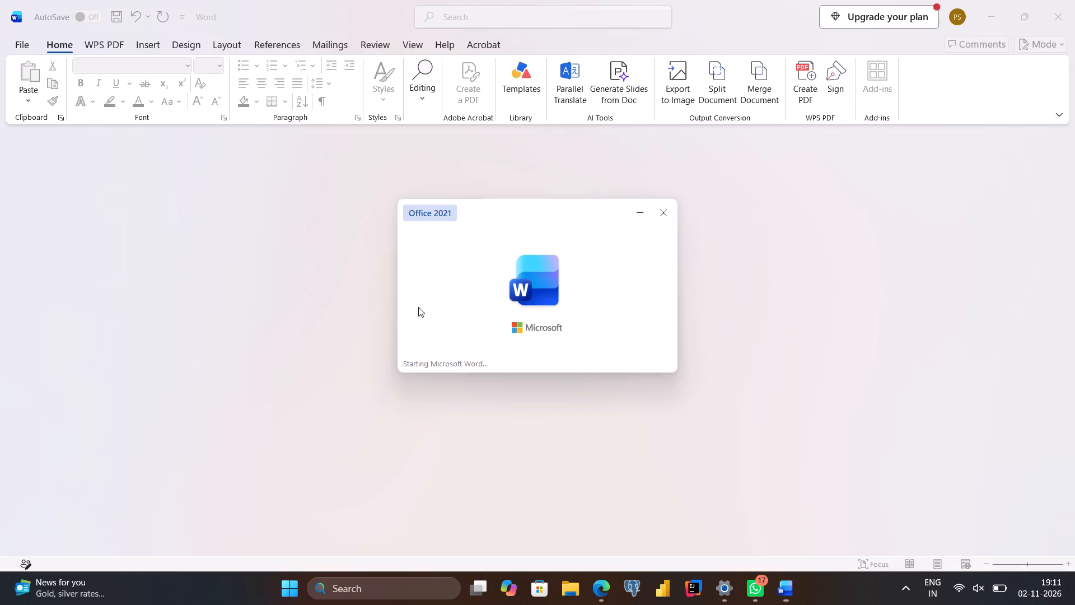
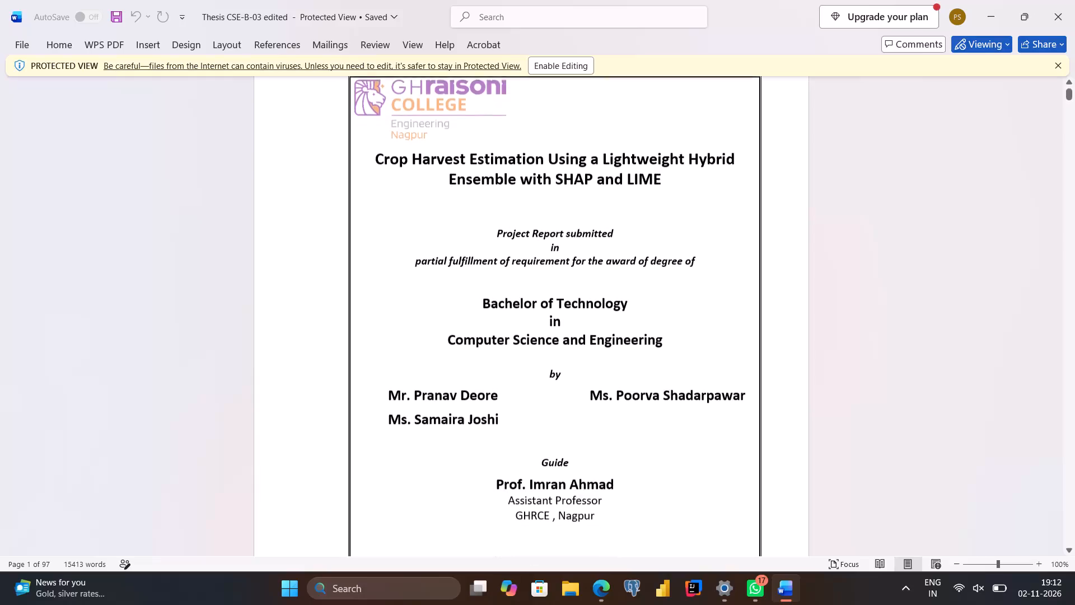
Enable editing for the thesis document opened in Protected View.
left_click(567, 62)
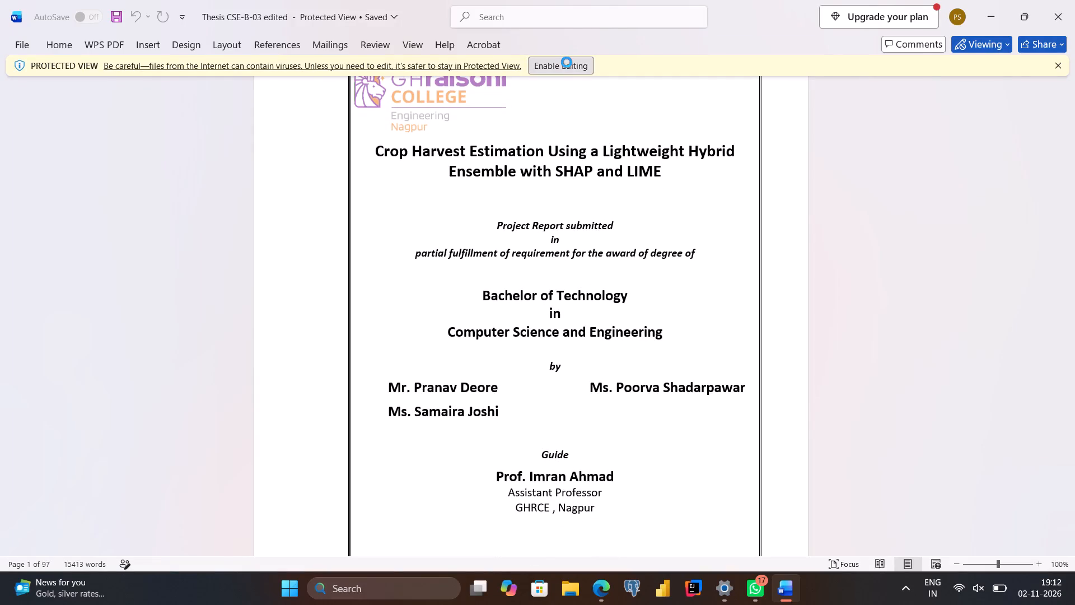
Delete all the front matter, from the title page through the end of the table of contents page.
scroll(629, 215, "down", 17)
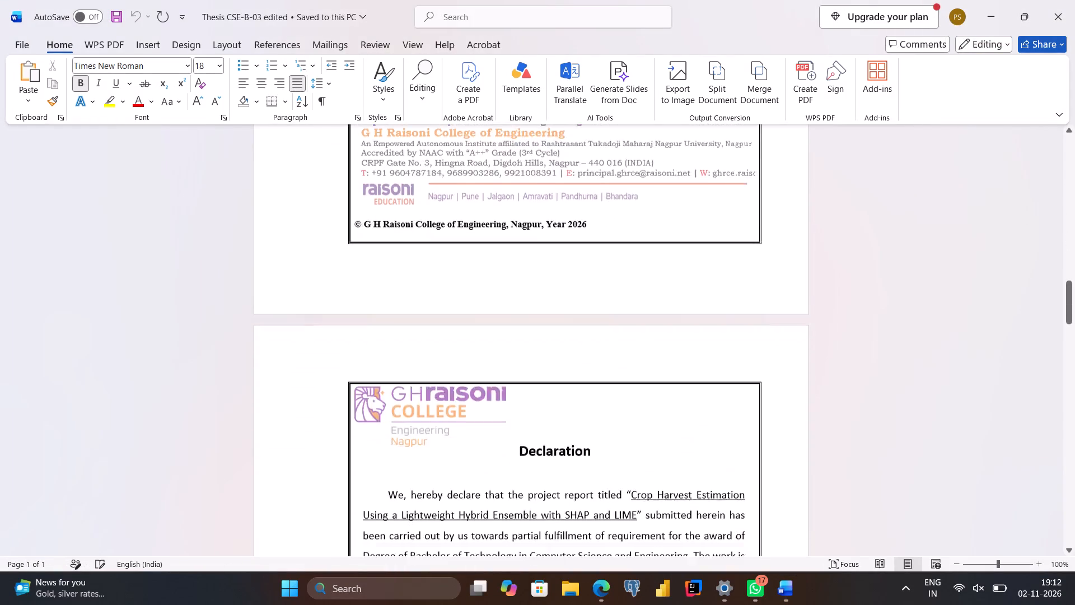
scroll(629, 215, "down", 10)
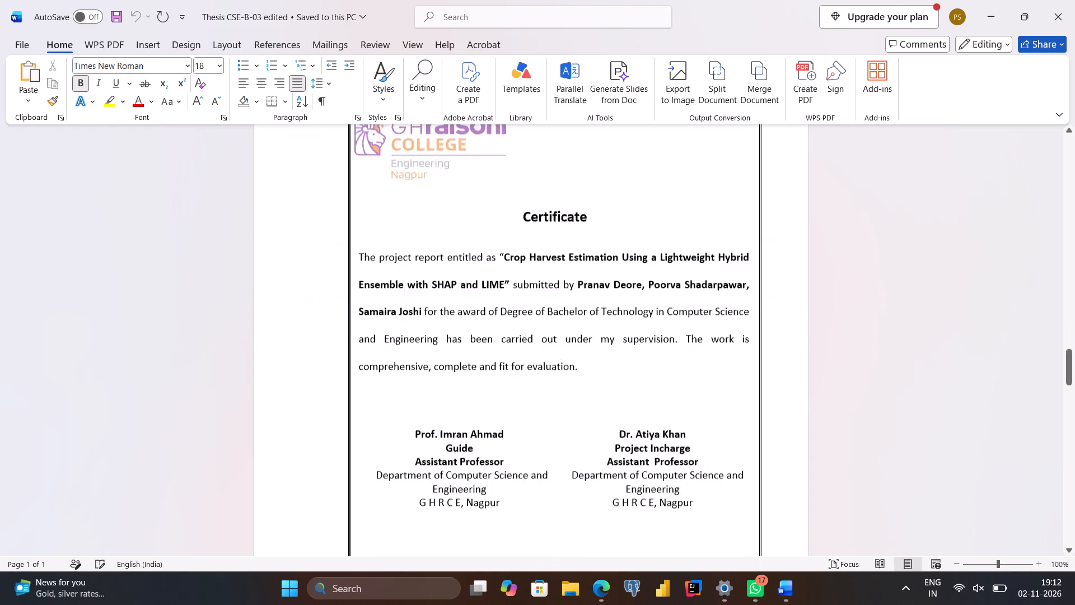
scroll(629, 215, "down", 4)
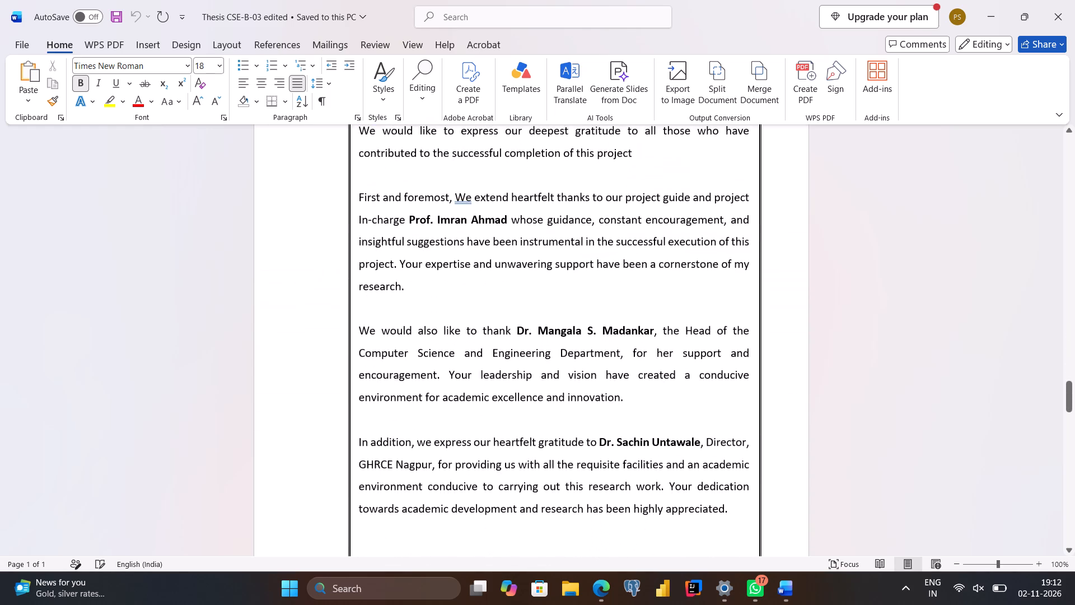
scroll(629, 215, "down", 5)
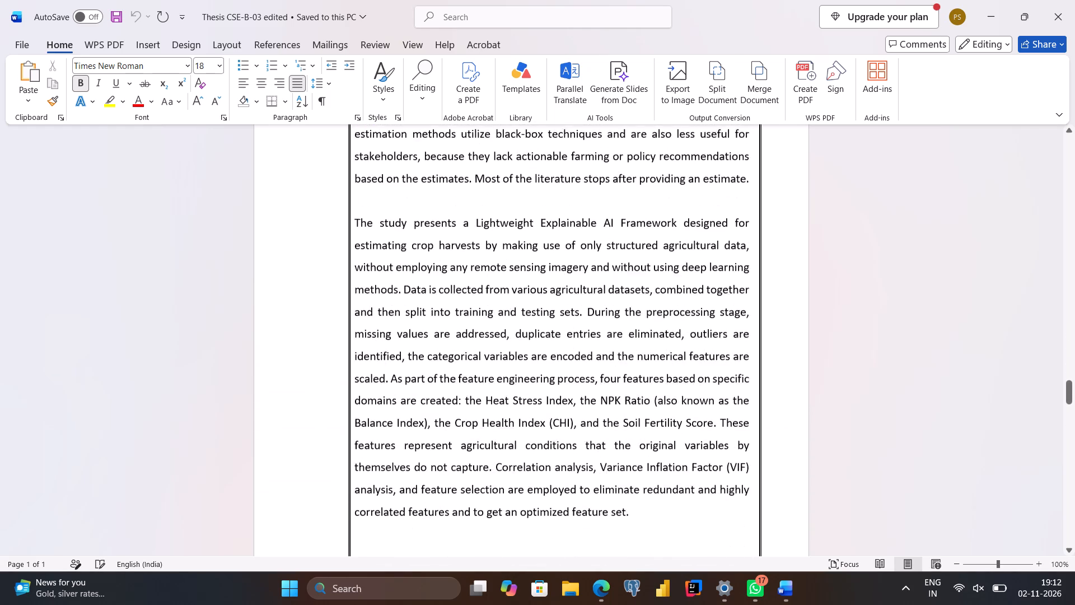
scroll(629, 215, "down", 7)
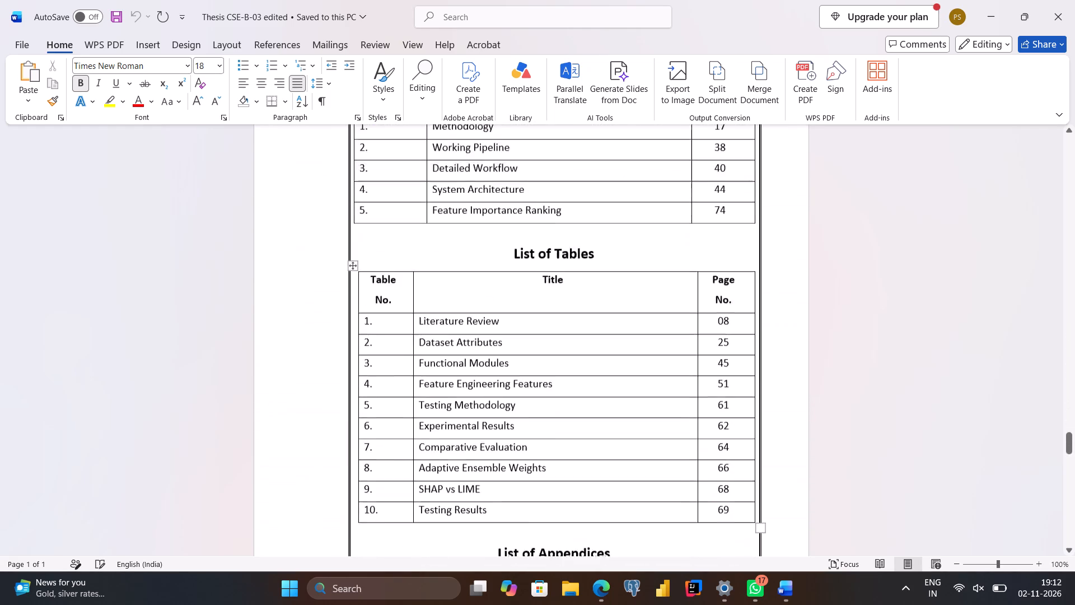
scroll(629, 215, "down", 6)
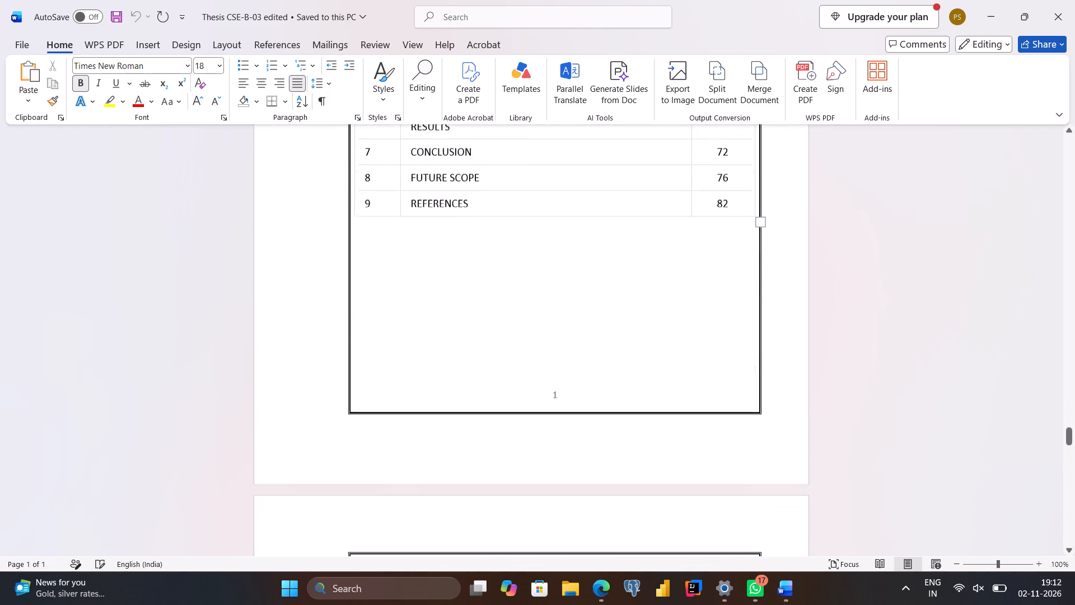
scroll(629, 215, "down", 4)
scroll(629, 215, "up", 1)
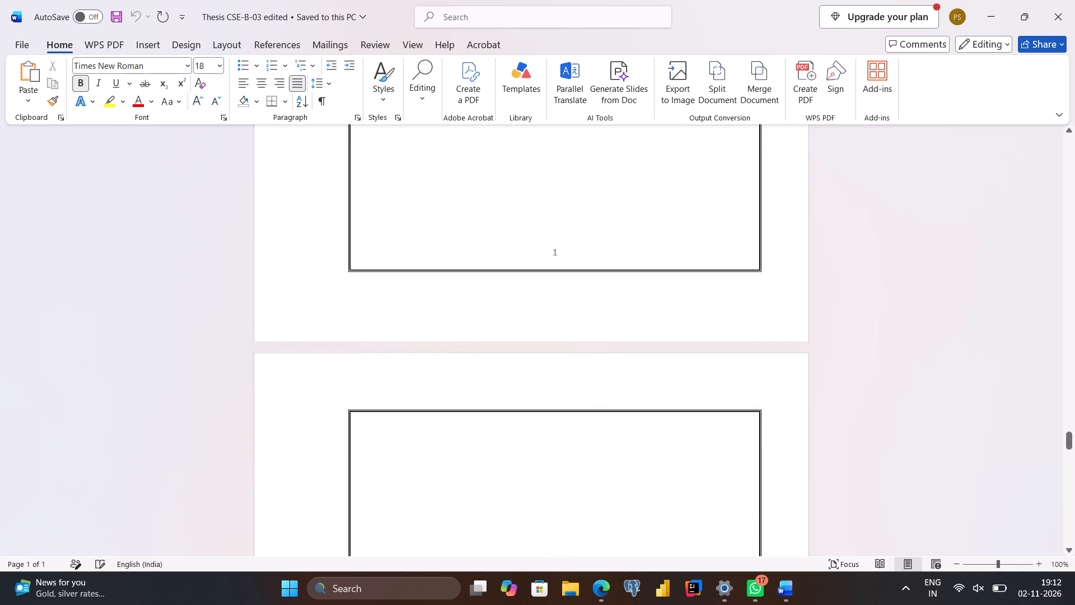
scroll(629, 215, "up", 1)
left_click_drag(604, 304, 519, 240)
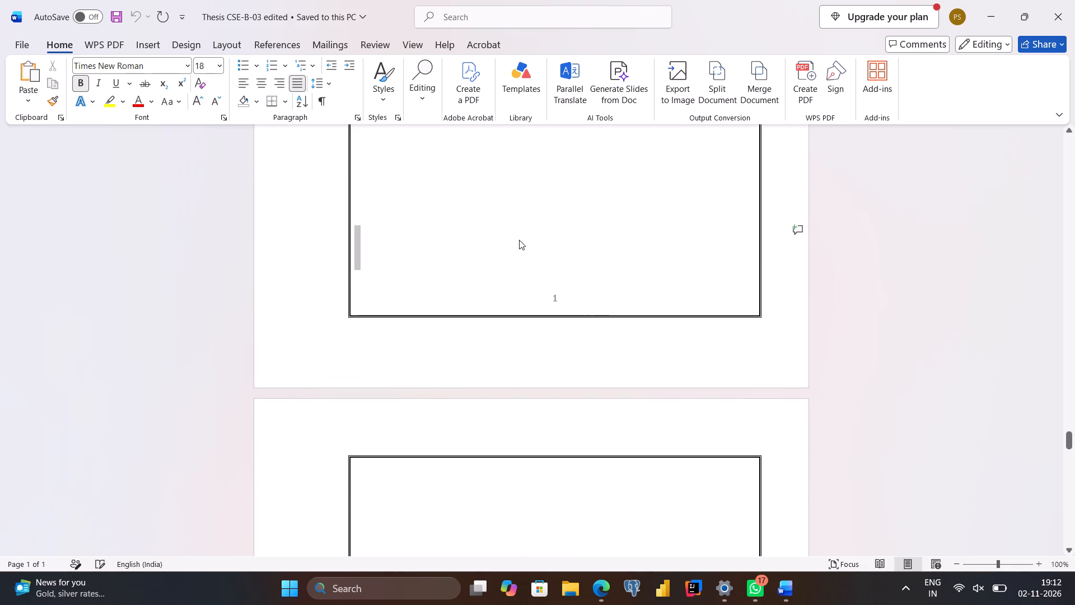
left_click_drag(519, 240, 490, 48)
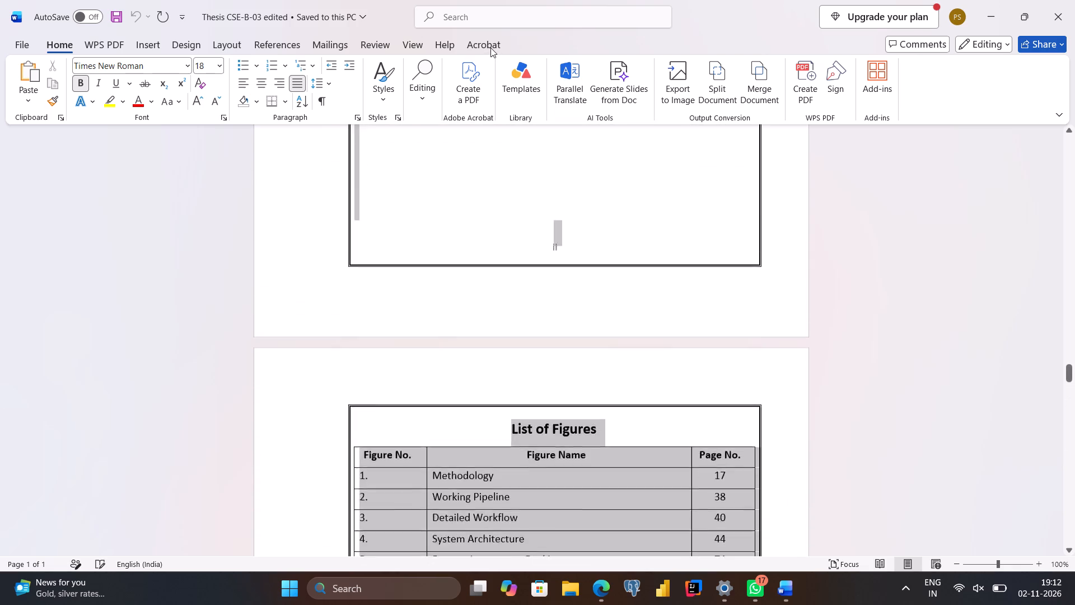
left_click_drag(490, 48, 490, 46)
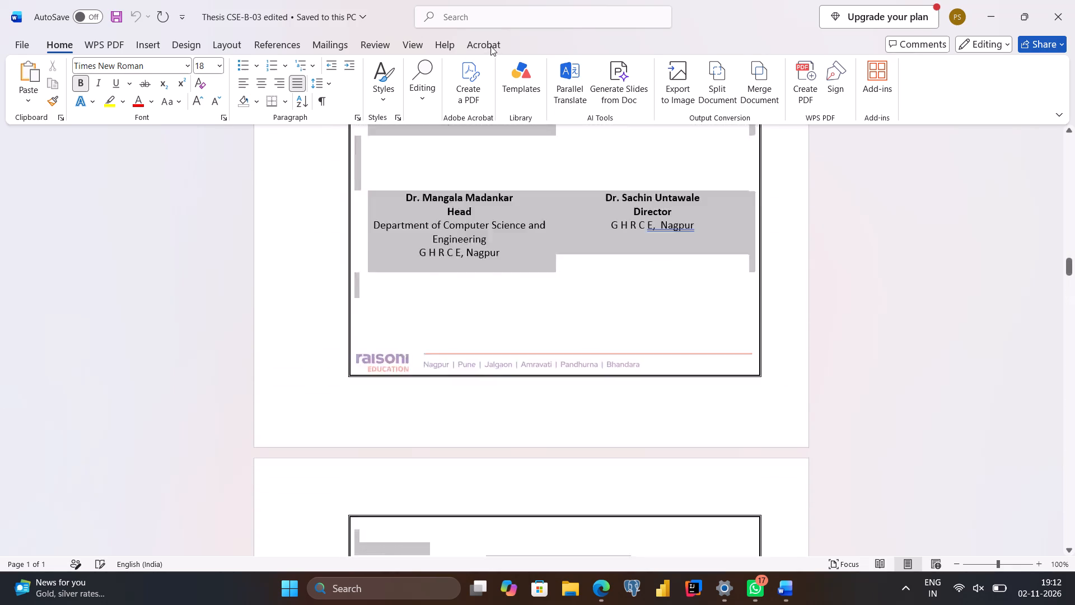
left_click_drag(490, 46, 491, 35)
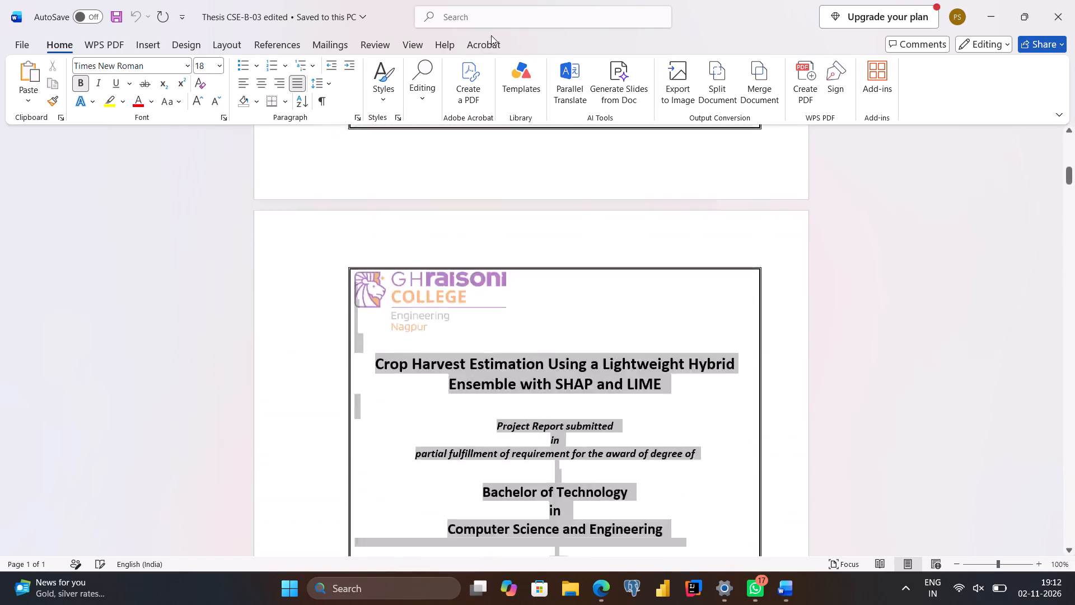
left_click_drag(491, 35, 492, 35)
key("BackSpace")
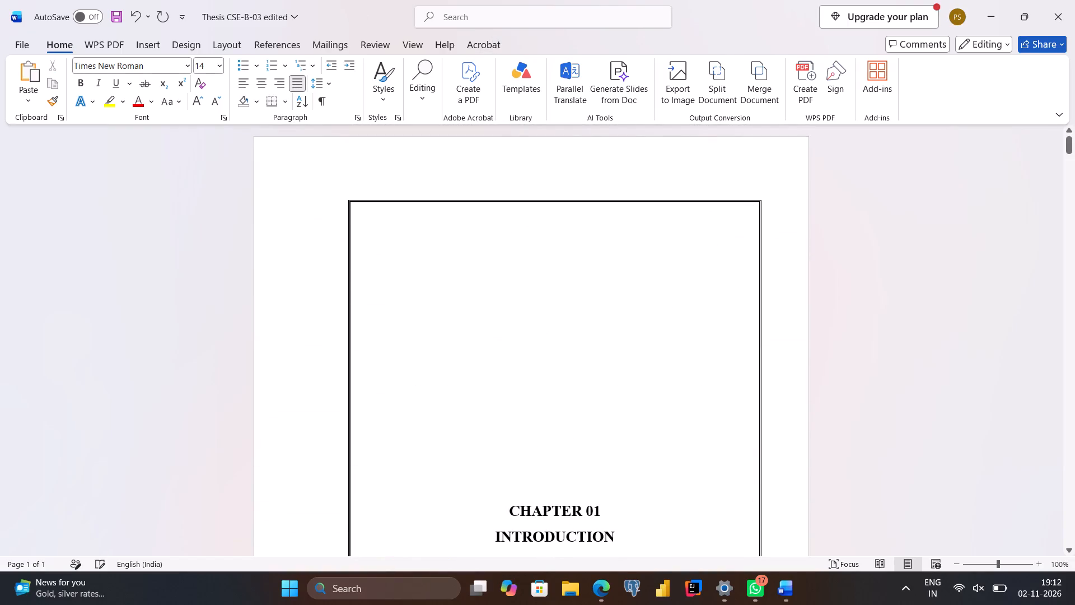
Delete the leftover content ahead of the Chapter 01 Introduction heading.
key("BackSpace")
left_click(549, 363)
Look through the thesis from Chapter 01 to the Appendices and back up through References and Future Scope to the Chapter 7 title page.
scroll(534, 424, "down", 4)
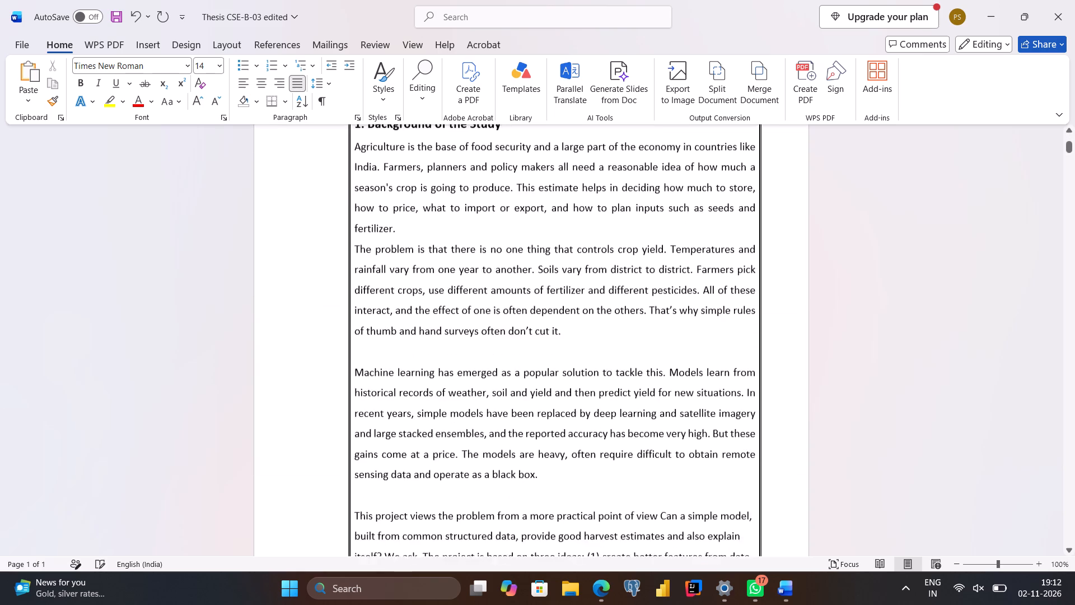
scroll(534, 424, "down", 16)
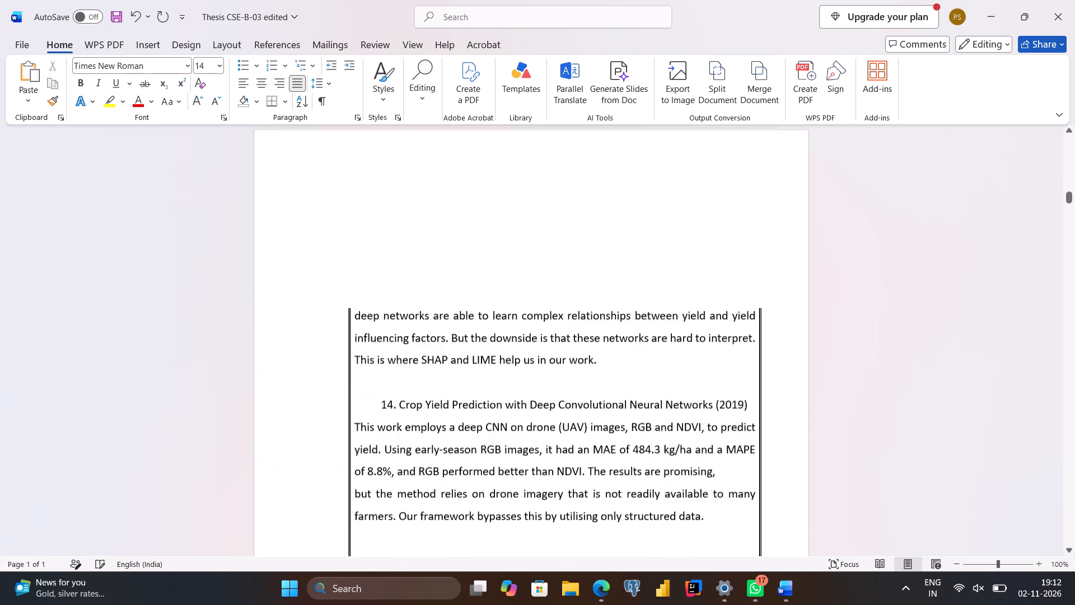
scroll(534, 424, "down", 5)
scroll(534, 424, "down", 20)
scroll(534, 424, "down", 20)
scroll(534, 424, "down", 20)
scroll(534, 424, "down", 1)
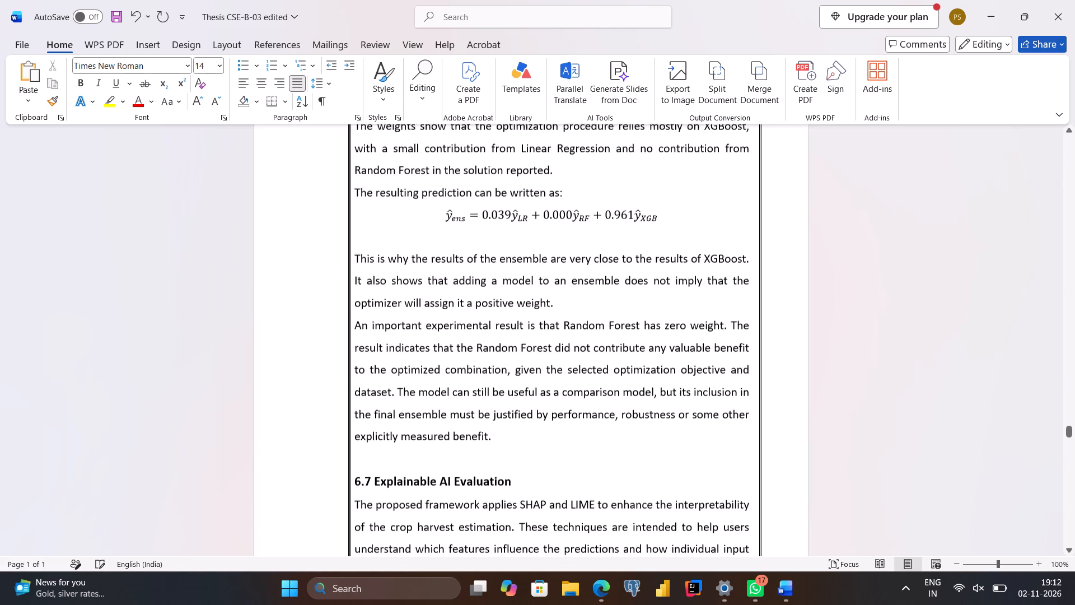
scroll(534, 424, "down", 3)
scroll(534, 424, "down", 20)
scroll(534, 424, "down", 9)
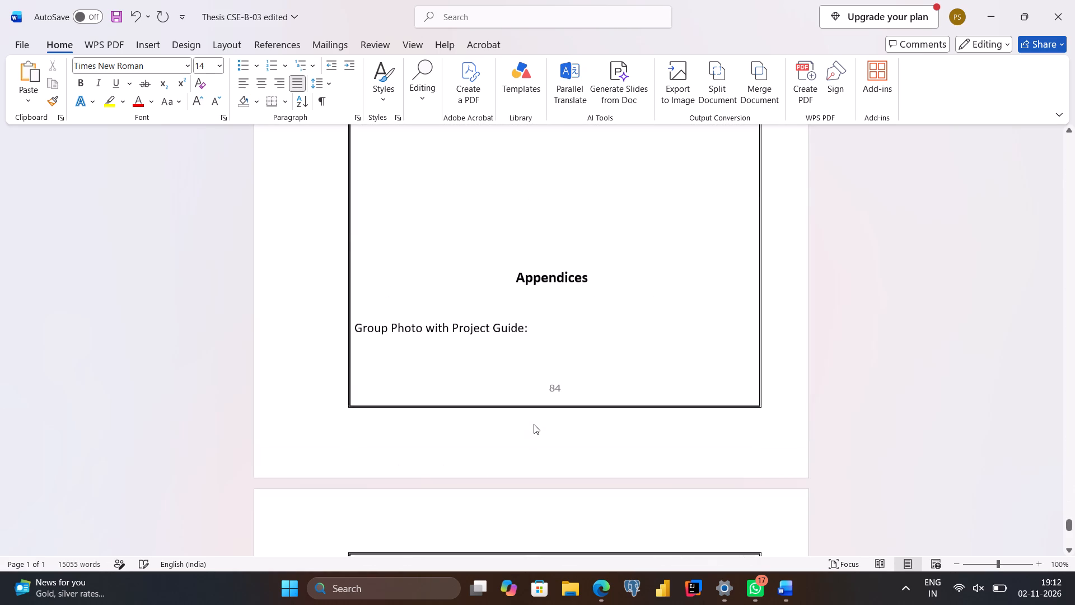
scroll(534, 424, "up", 4)
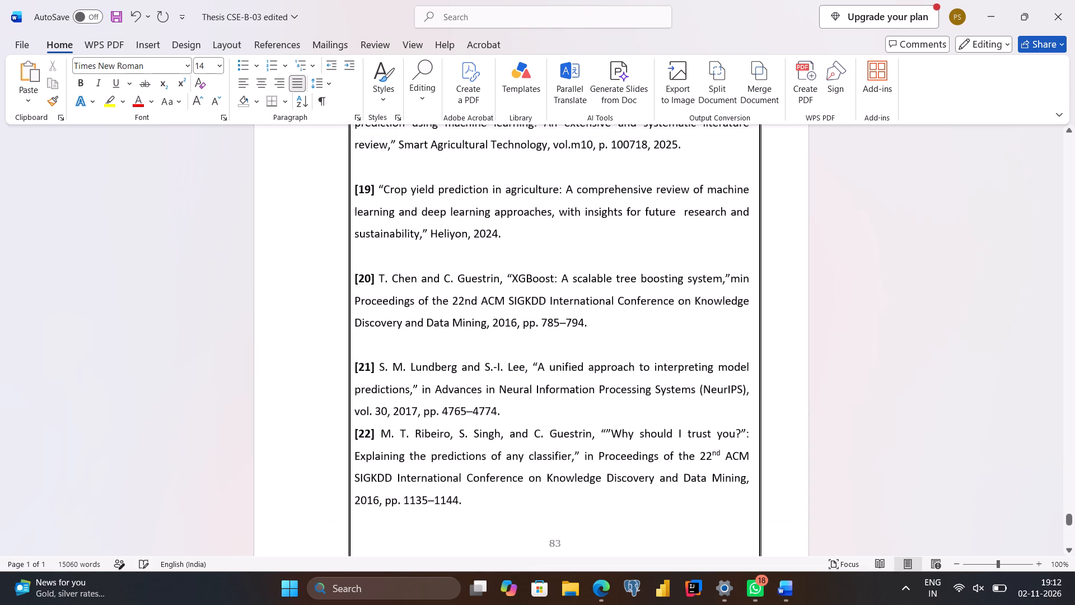
scroll(534, 424, "up", 8)
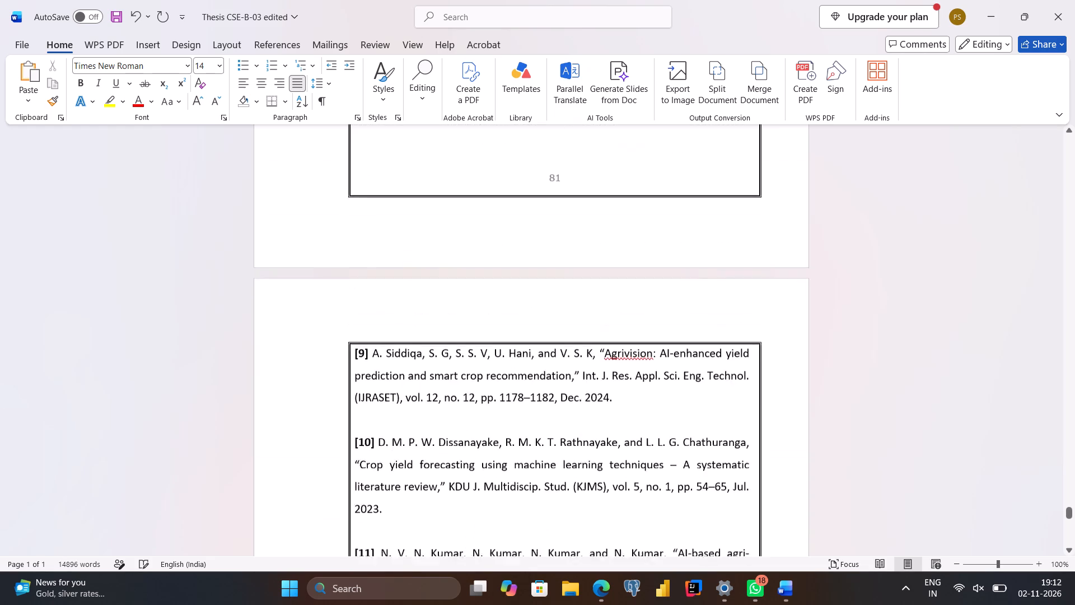
scroll(534, 424, "up", 6)
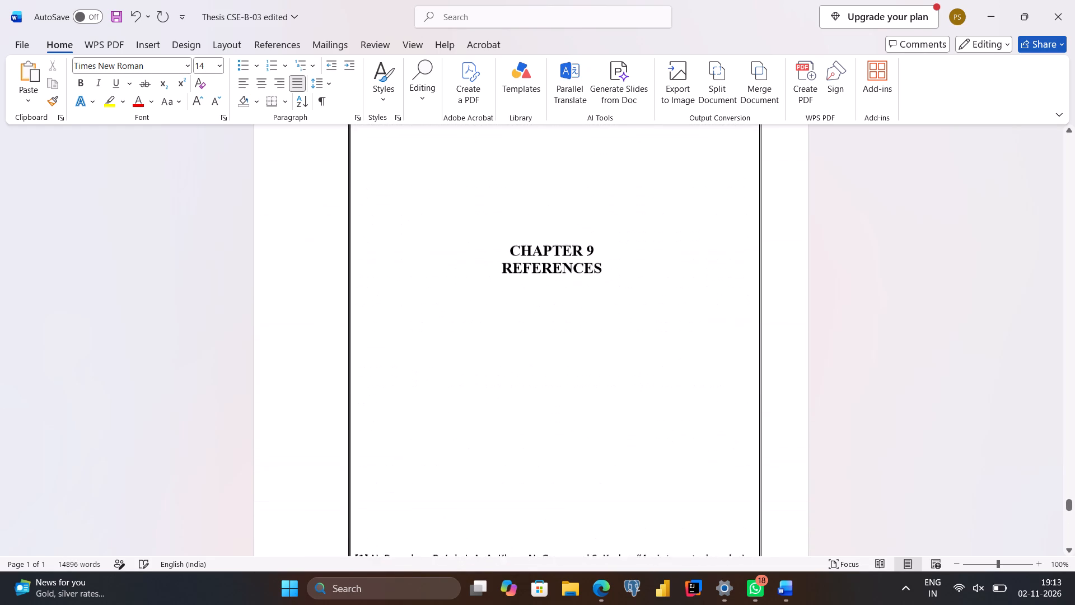
scroll(534, 424, "up", 7)
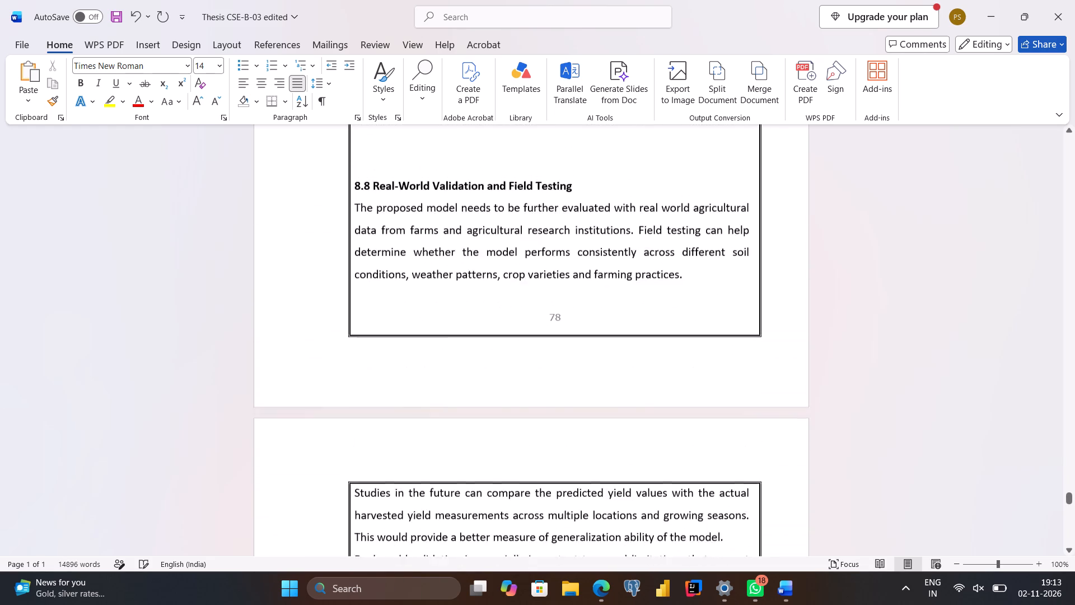
scroll(534, 424, "up", 6)
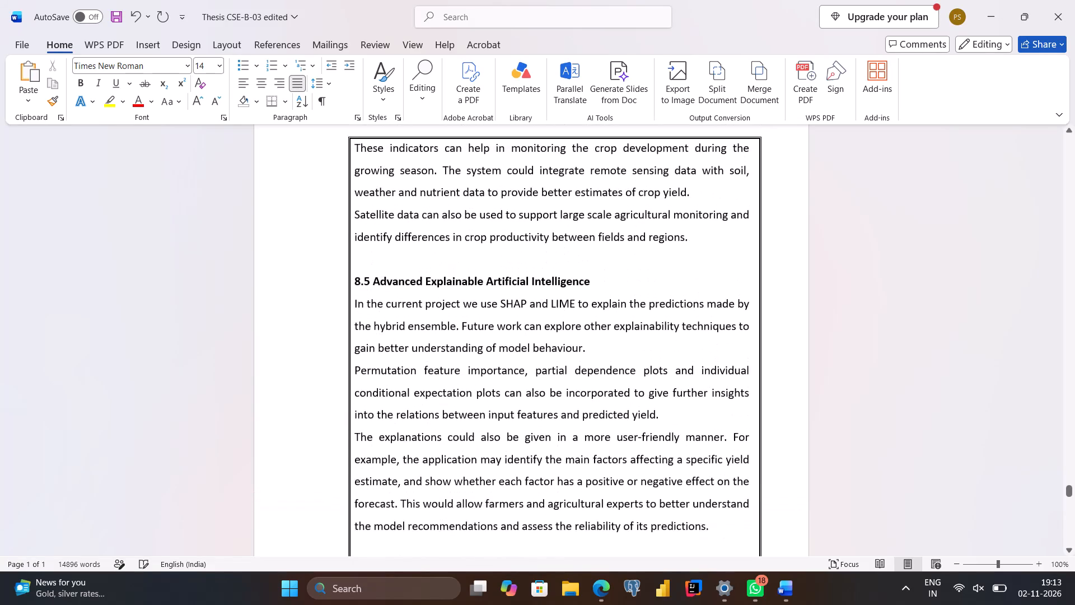
scroll(534, 424, "up", 6)
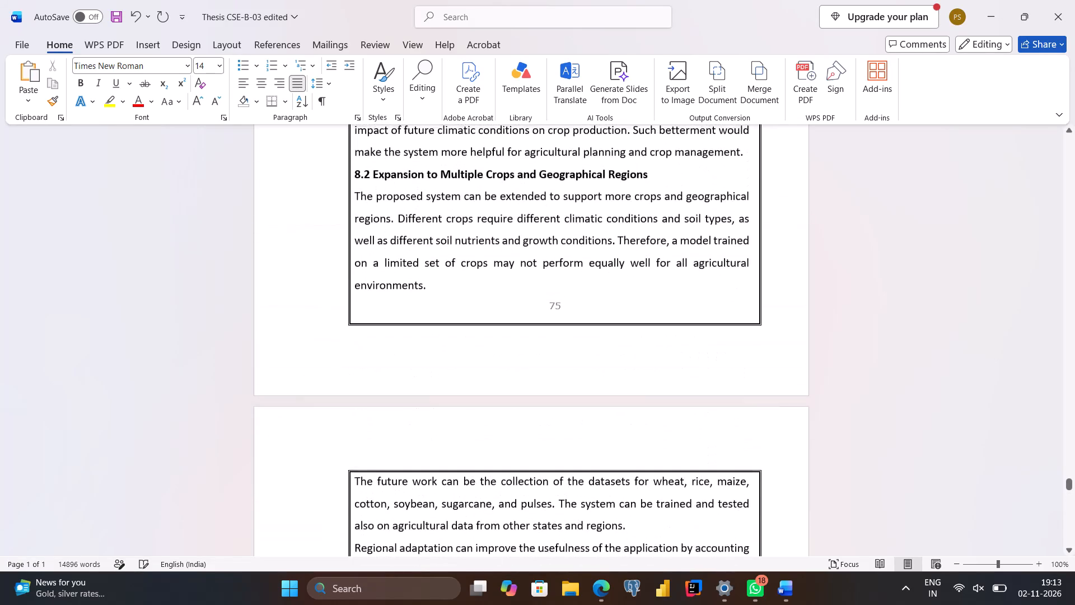
scroll(534, 424, "up", 5)
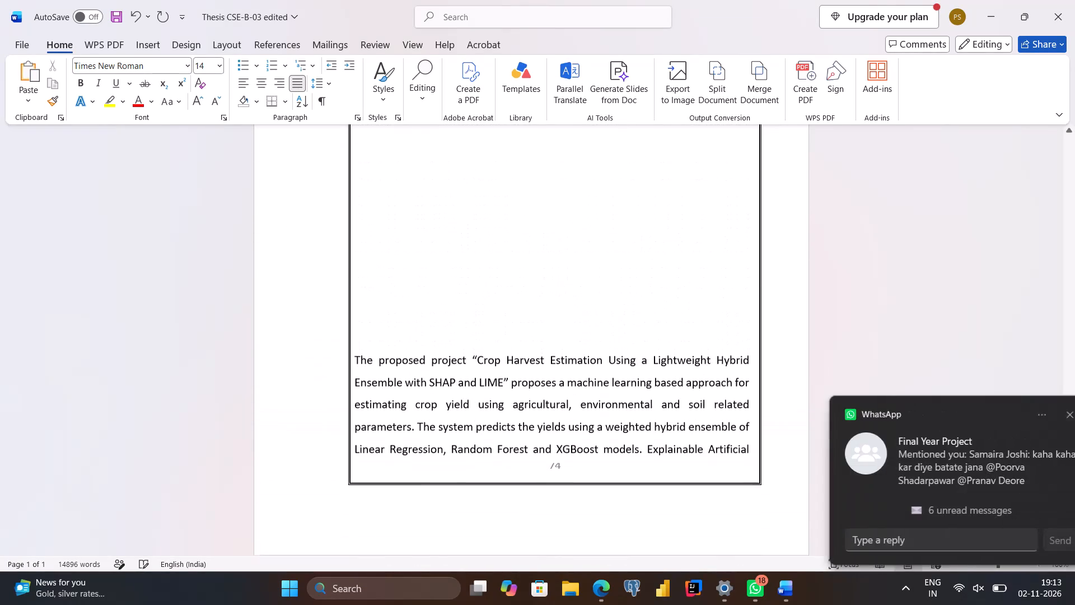
scroll(534, 424, "up", 4)
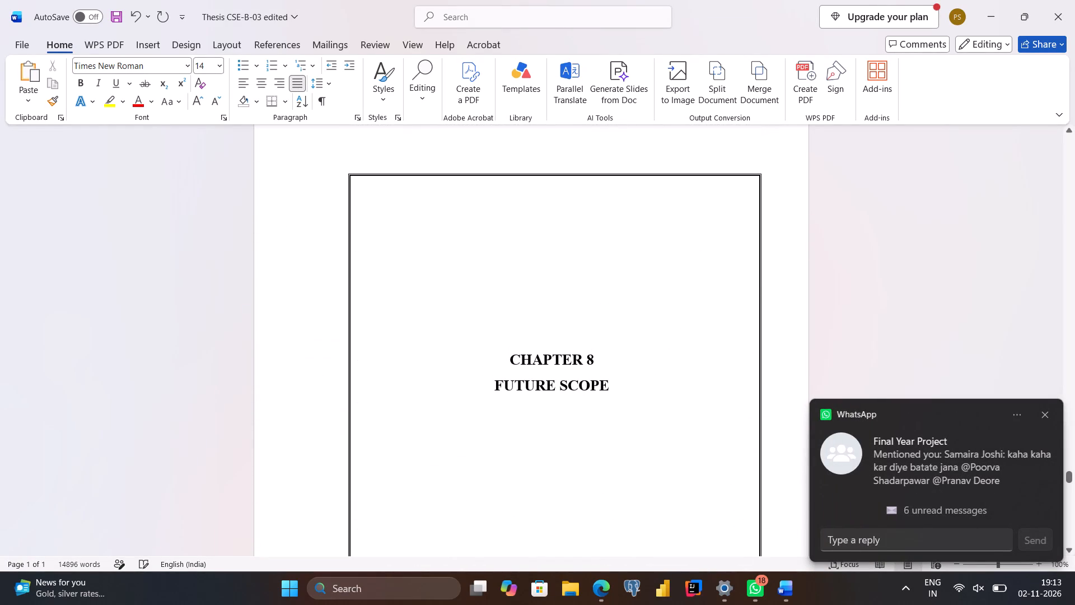
scroll(534, 424, "up", 1)
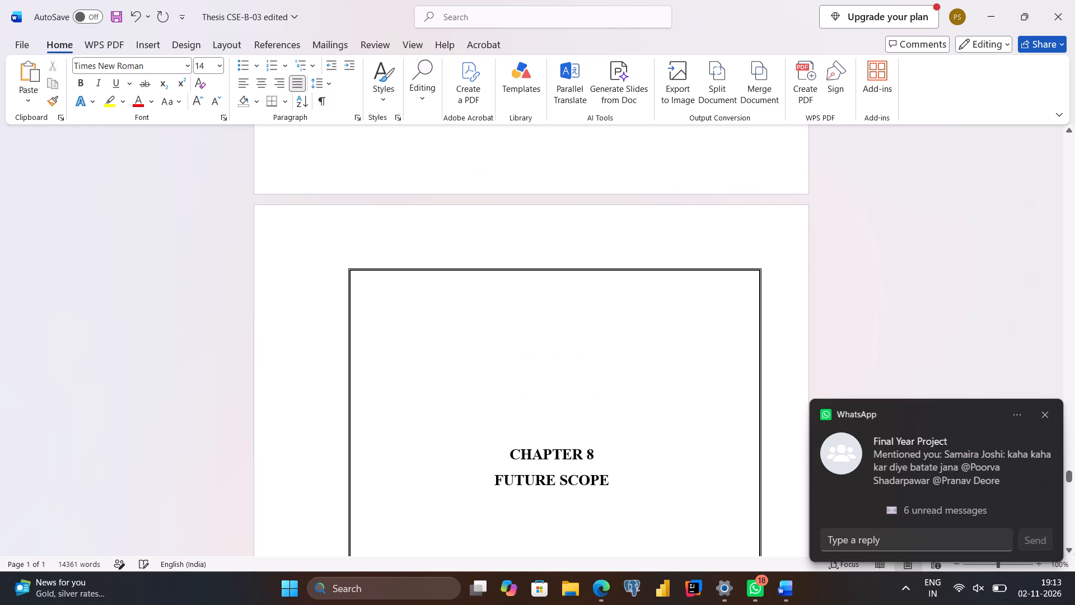
scroll(534, 424, "up", 4)
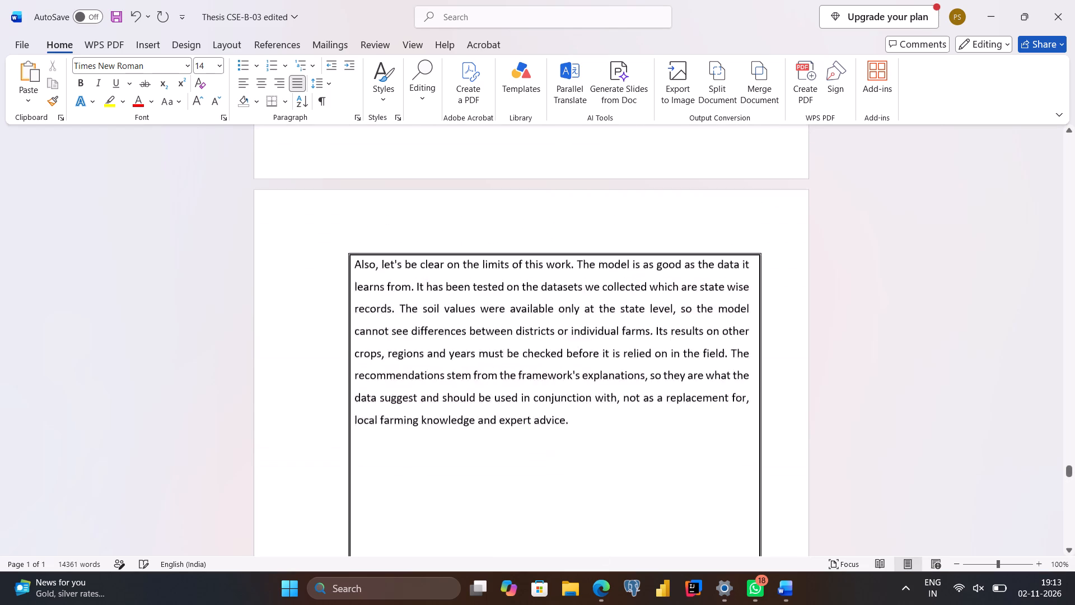
scroll(534, 424, "up", 7)
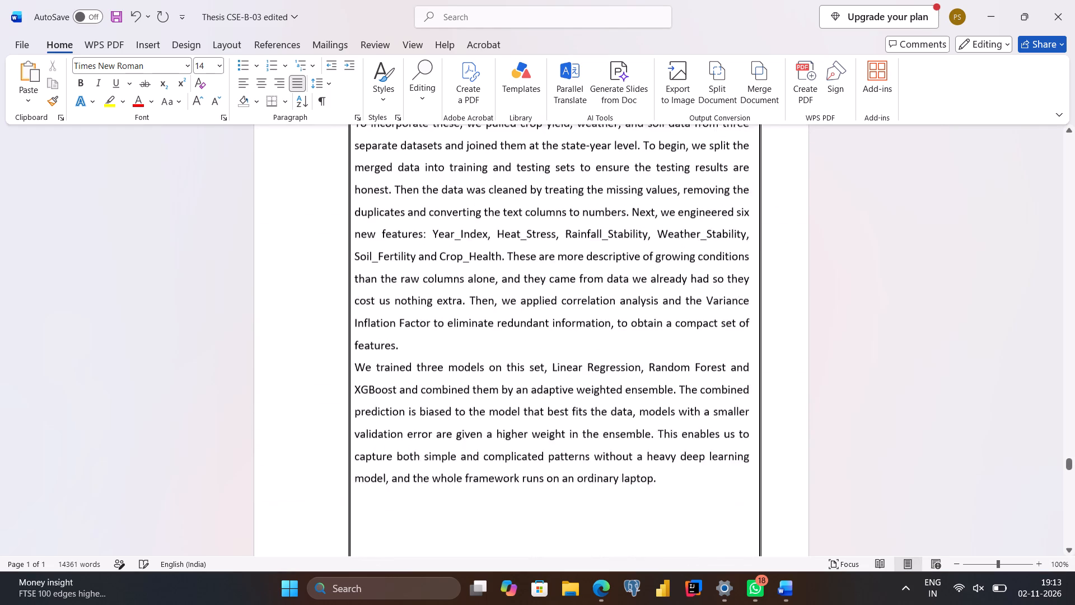
scroll(534, 424, "up", 6)
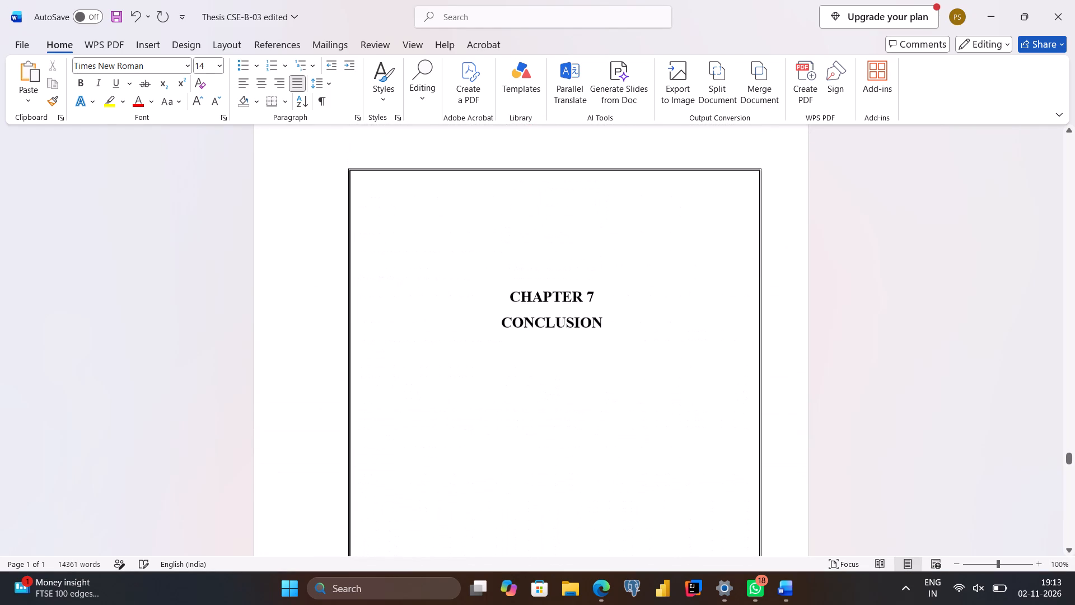
Place the text cursor on the empty line above the Chapter 7 Conclusion heading.
scroll(534, 424, "down", 1)
scroll(534, 424, "up", 6)
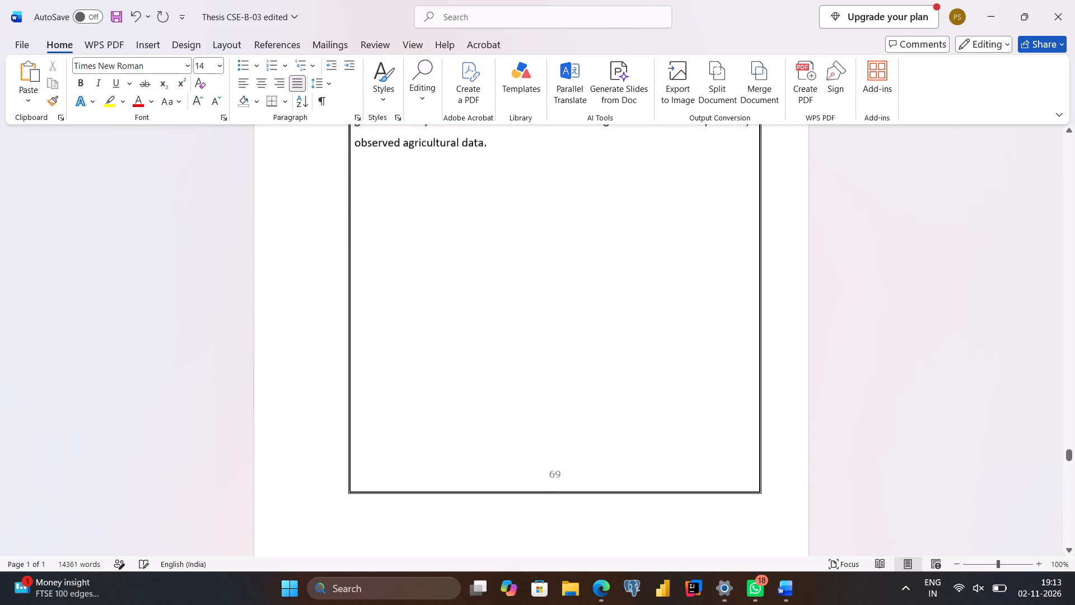
scroll(534, 424, "down", 2)
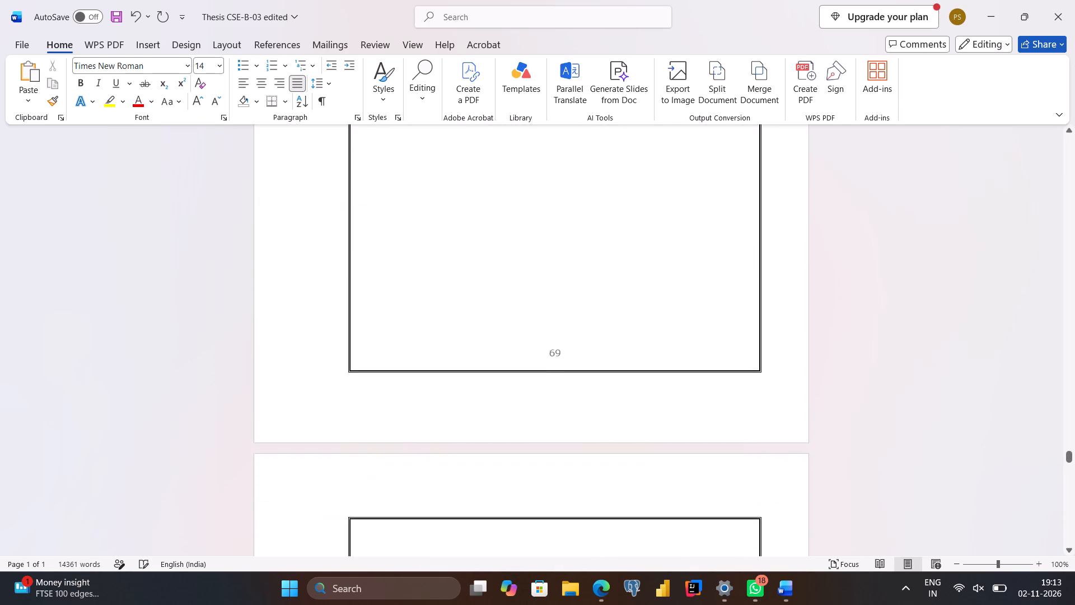
scroll(534, 424, "down", 1)
scroll(518, 493, "down", 1)
left_click(517, 299)
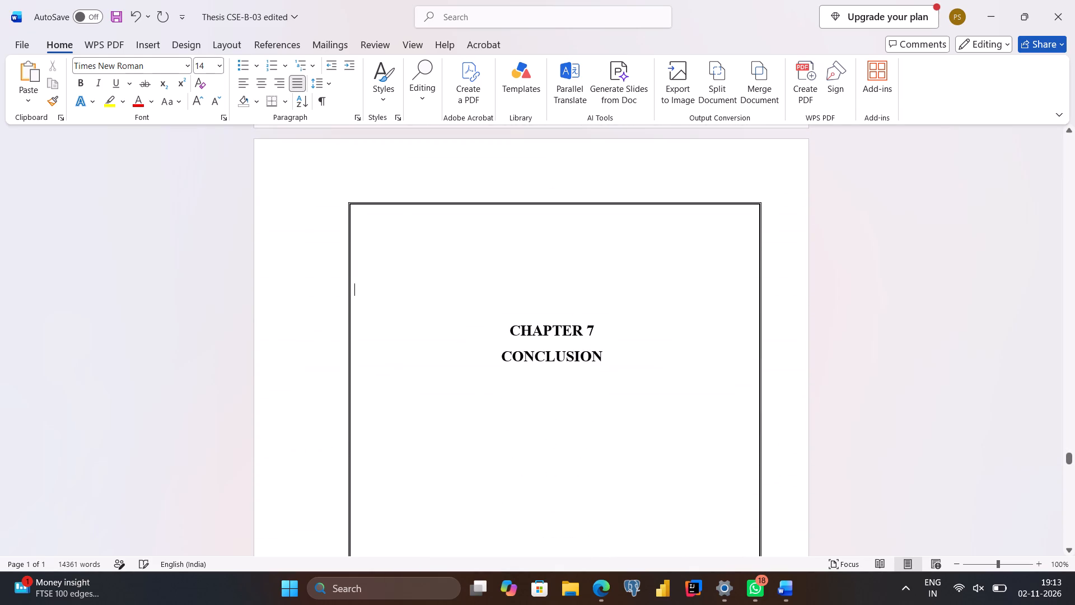
Insert seven blank lines above the "CHAPTER 7 CONCLUSION" heading to move it down its title page.
key("Return")
key("Return")
key("Return")
key("Return")
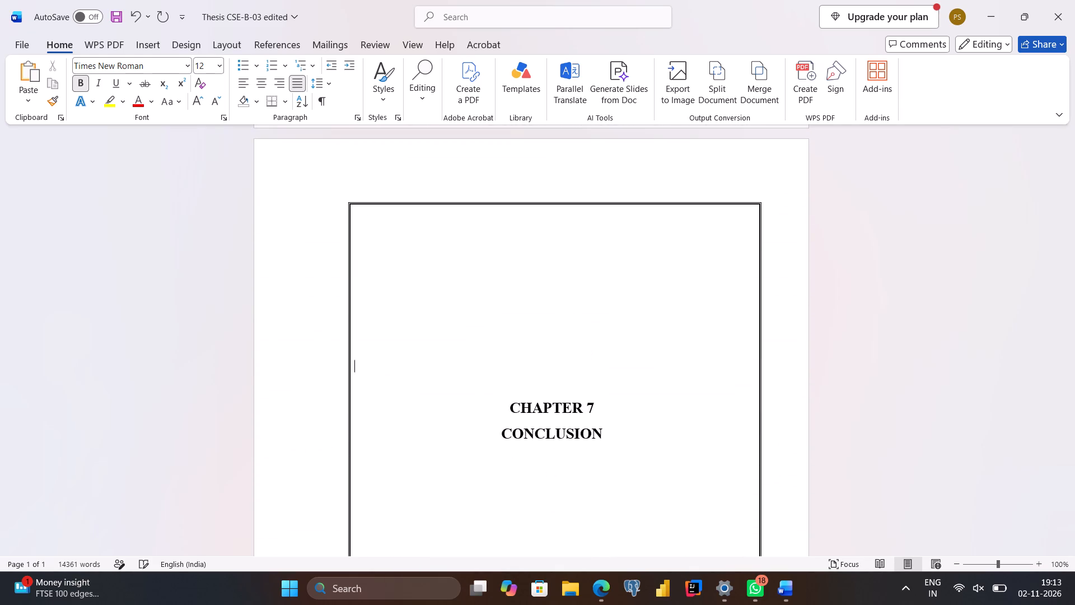
key("Return")
key("Return")
key("Return")
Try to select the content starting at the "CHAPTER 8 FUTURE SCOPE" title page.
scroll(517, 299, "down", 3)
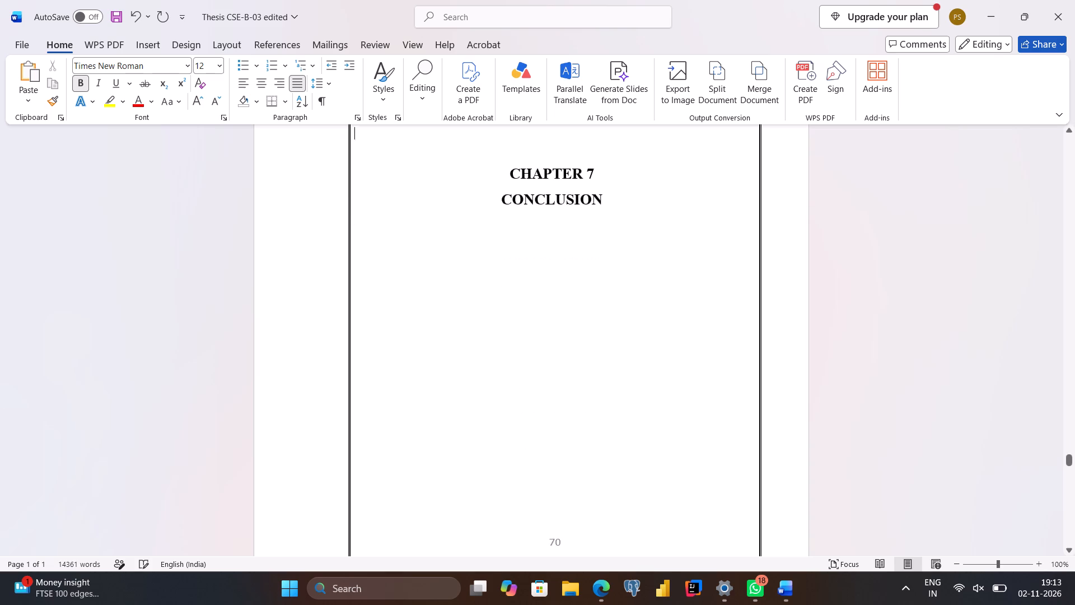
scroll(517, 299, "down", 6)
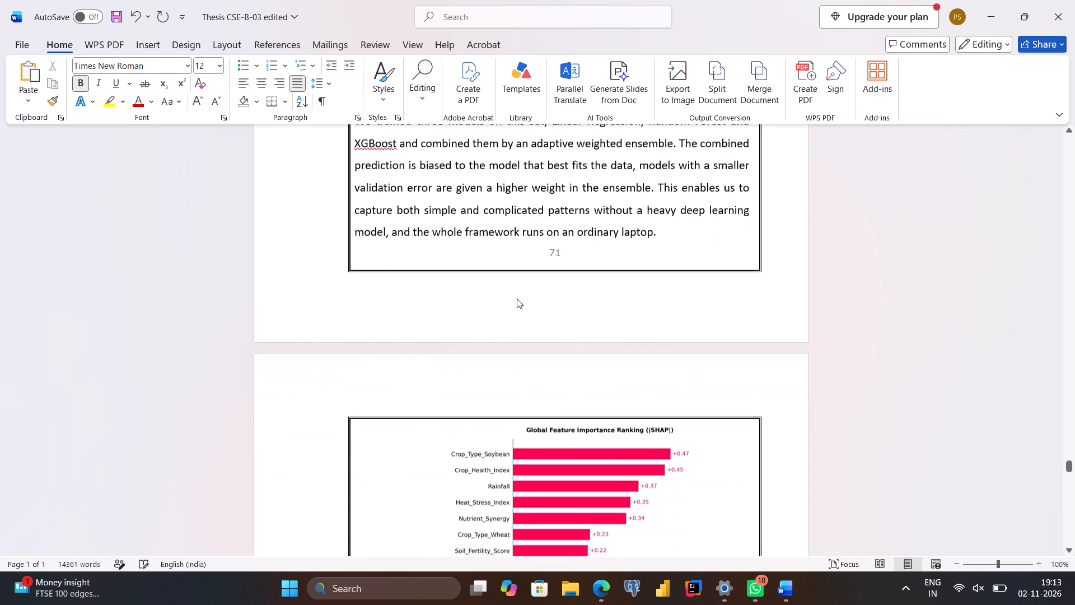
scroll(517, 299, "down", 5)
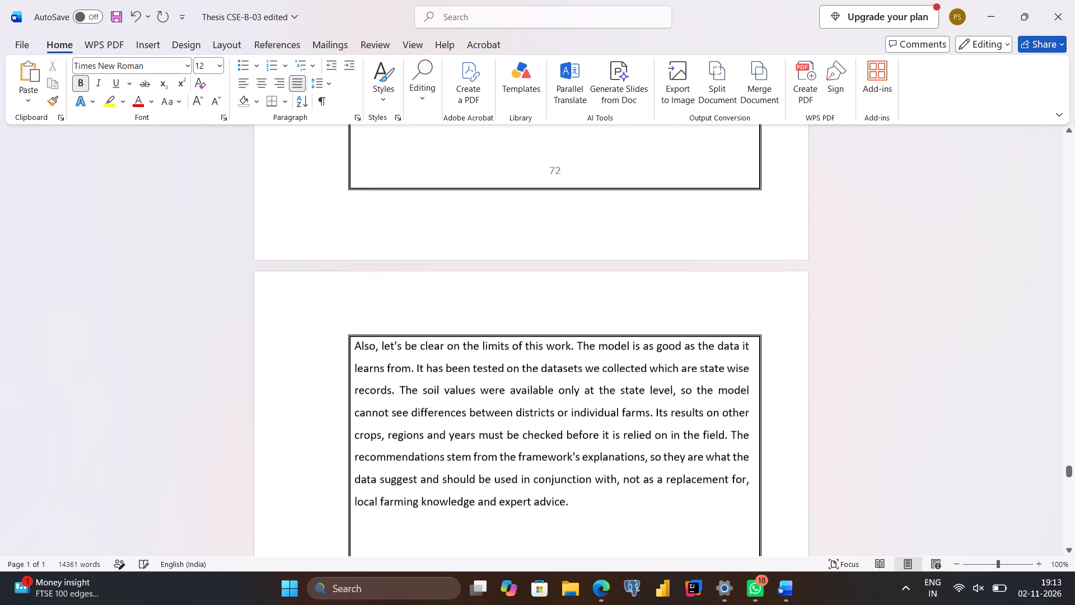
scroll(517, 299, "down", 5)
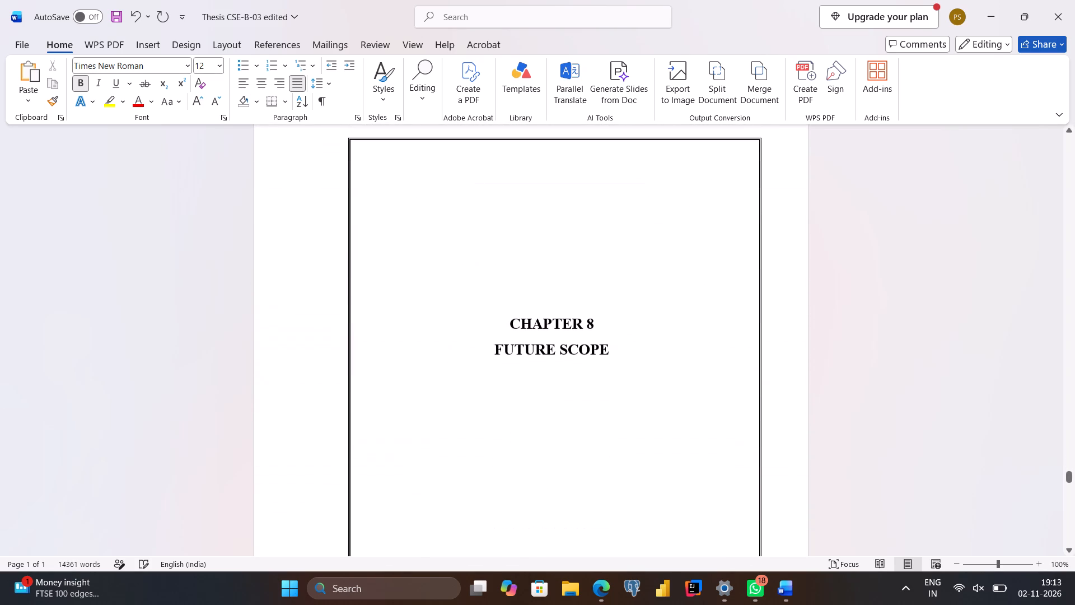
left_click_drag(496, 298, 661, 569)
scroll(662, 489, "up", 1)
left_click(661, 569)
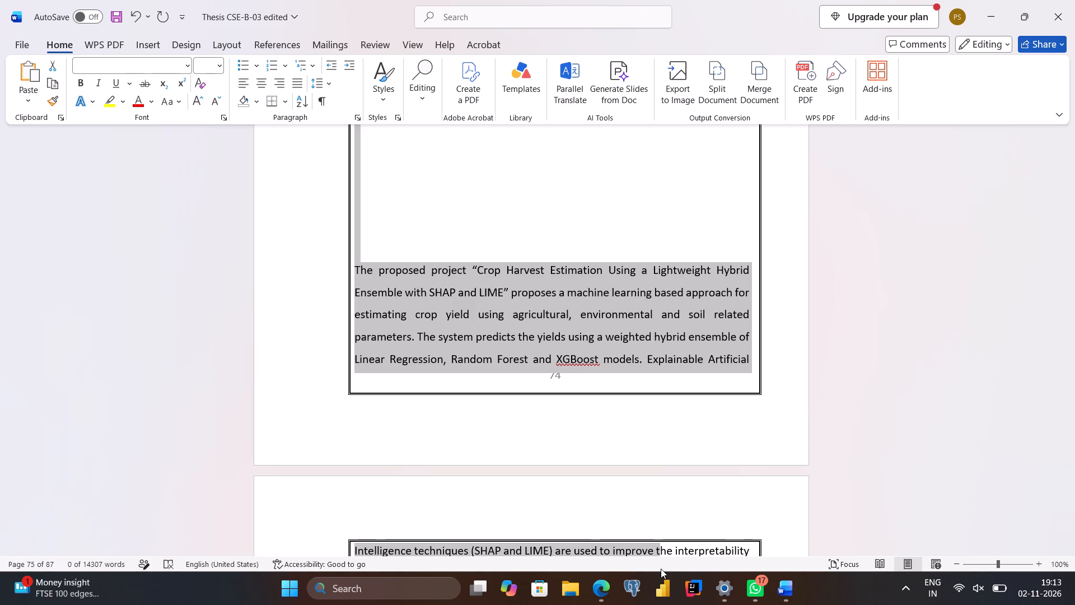
Look through the Future Scope sections up to the "CHAPTER 9 REFERENCES" page and the start of the reference list.
scroll(636, 431, "down", 1)
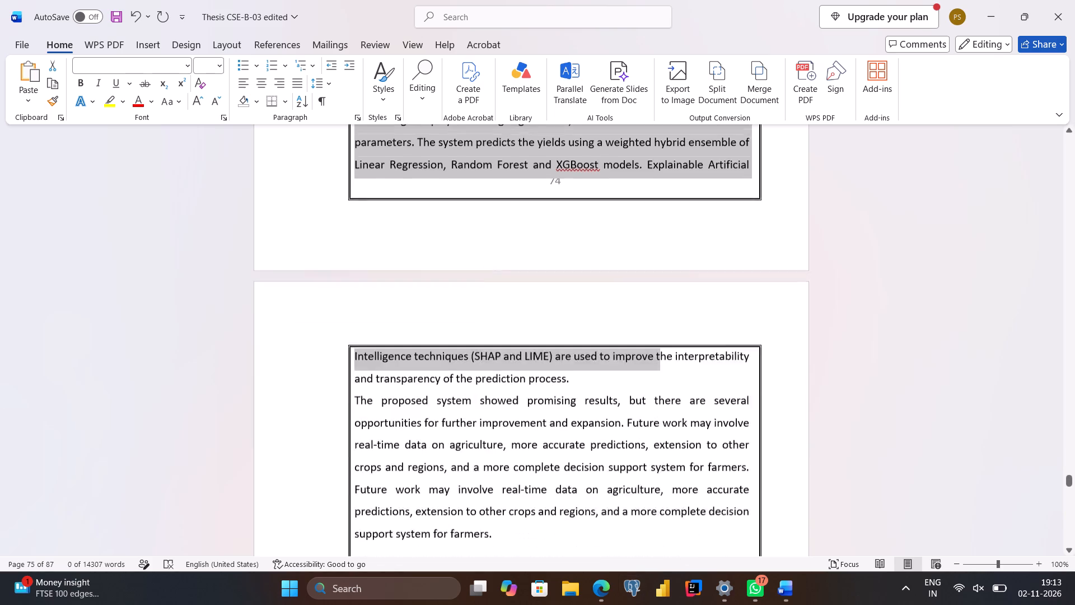
scroll(636, 431, "down", 4)
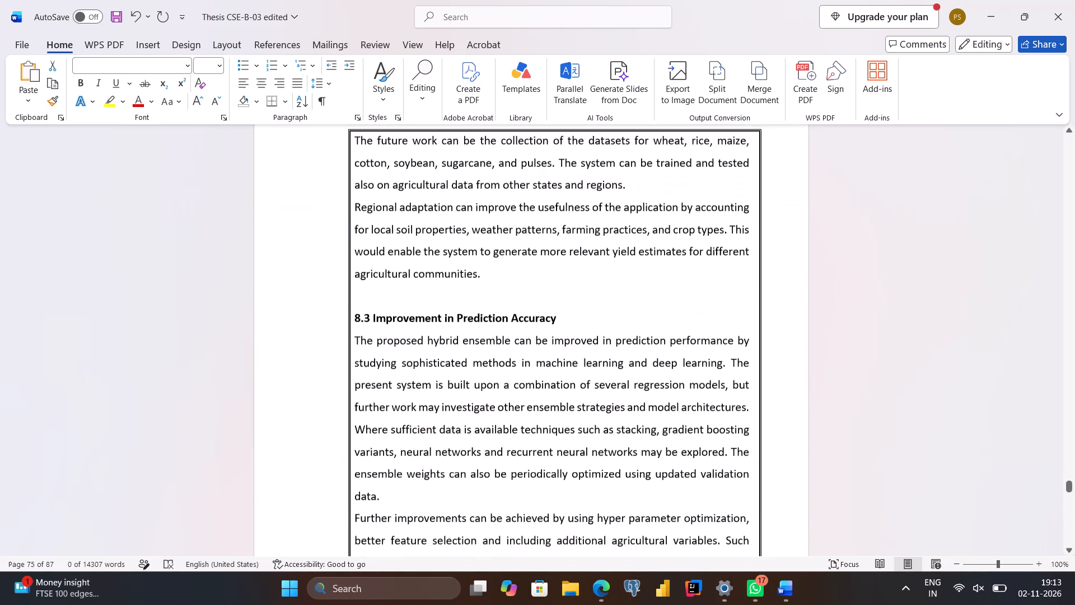
scroll(636, 431, "down", 5)
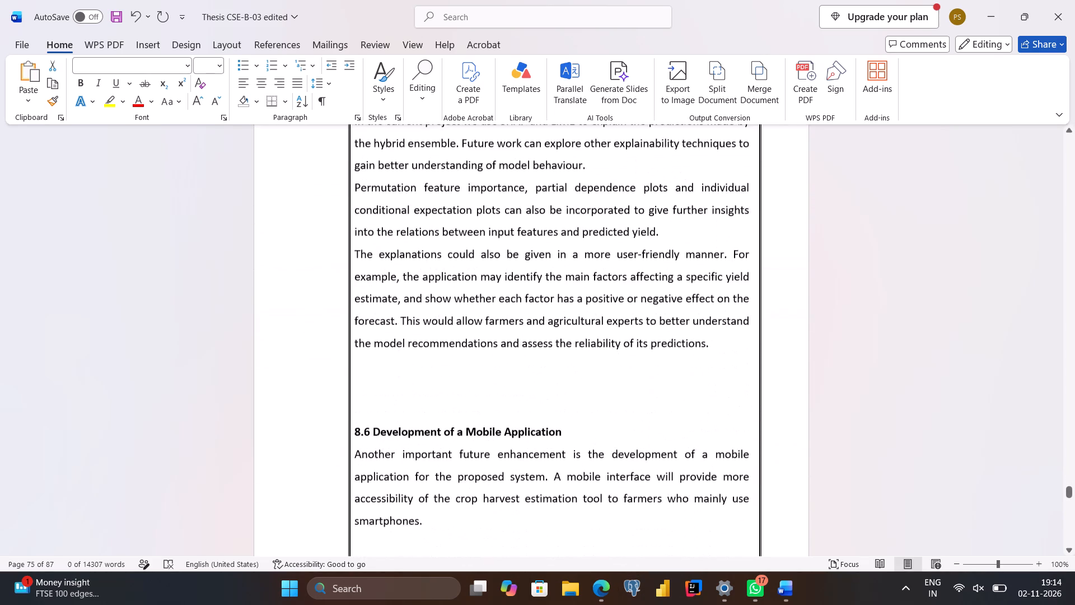
scroll(636, 431, "down", 6)
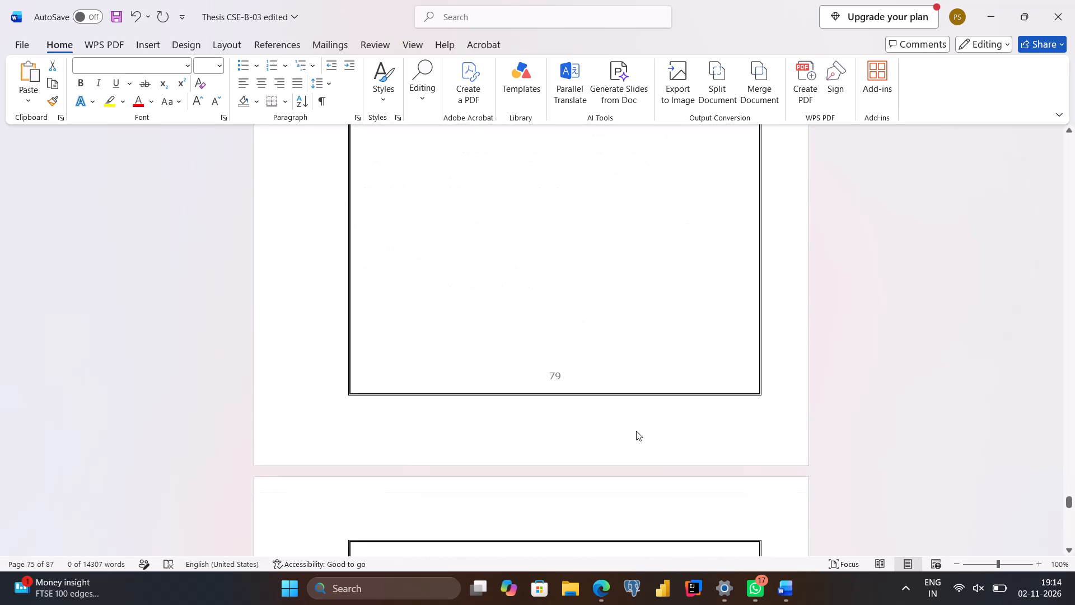
scroll(636, 431, "down", 4)
scroll(636, 431, "up", 2)
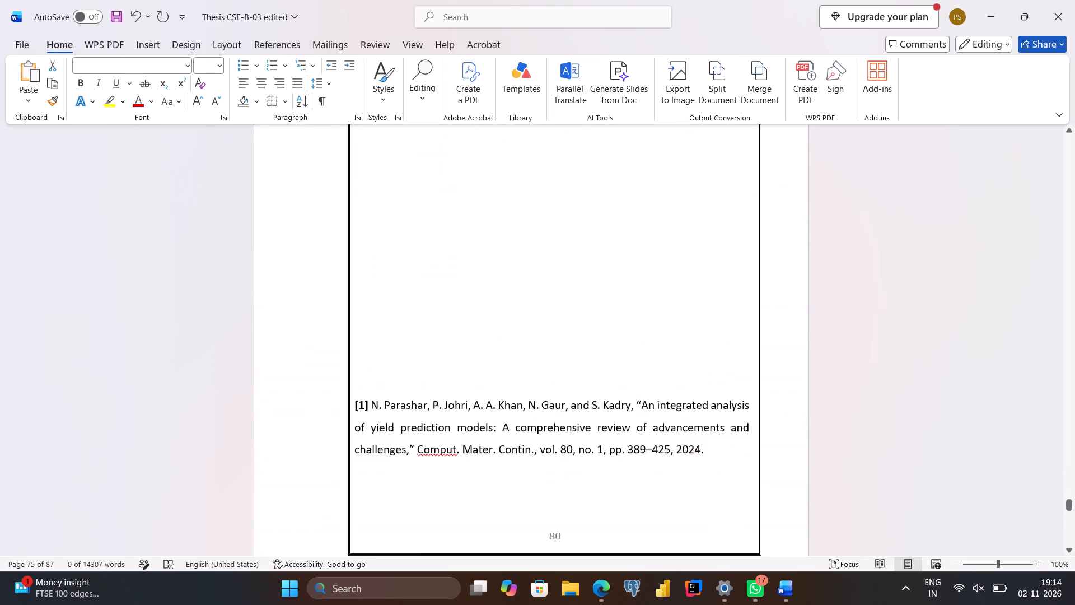
scroll(636, 431, "up", 1)
scroll(636, 431, "down", 2)
left_click(631, 434)
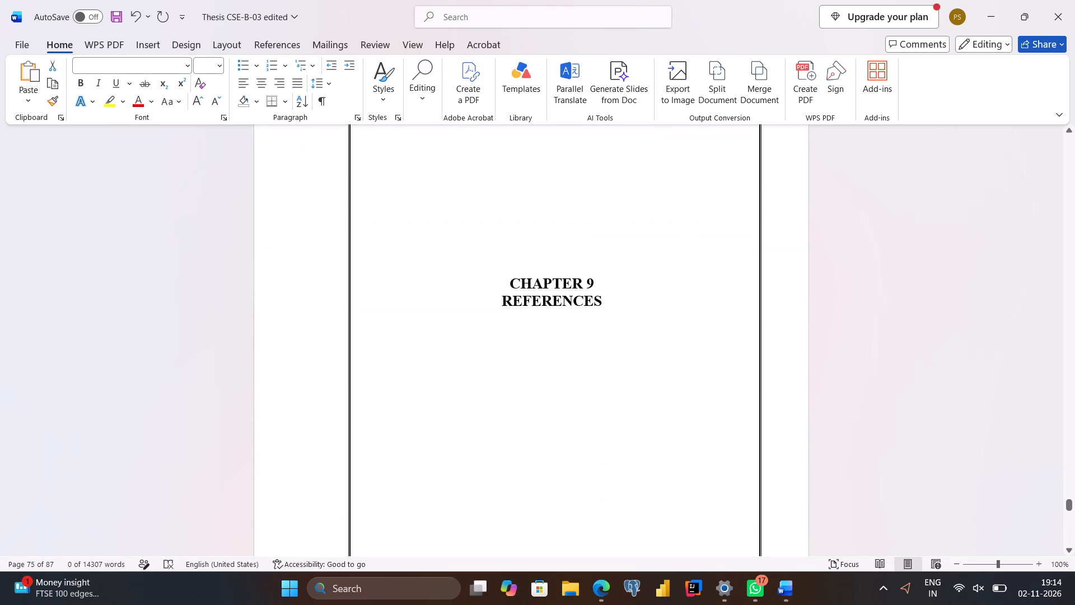
Delete everything from the "CHAPTER 8 FUTURE SCOPE" title page through the references at the end, and check the document's last pages.
scroll(631, 434, "up", 5)
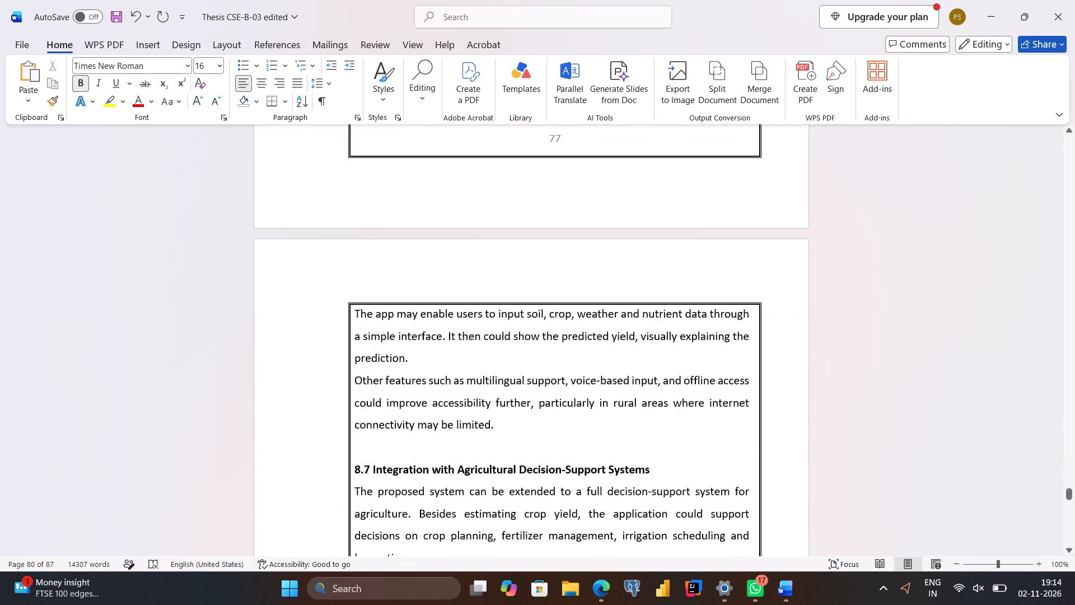
scroll(631, 434, "up", 8)
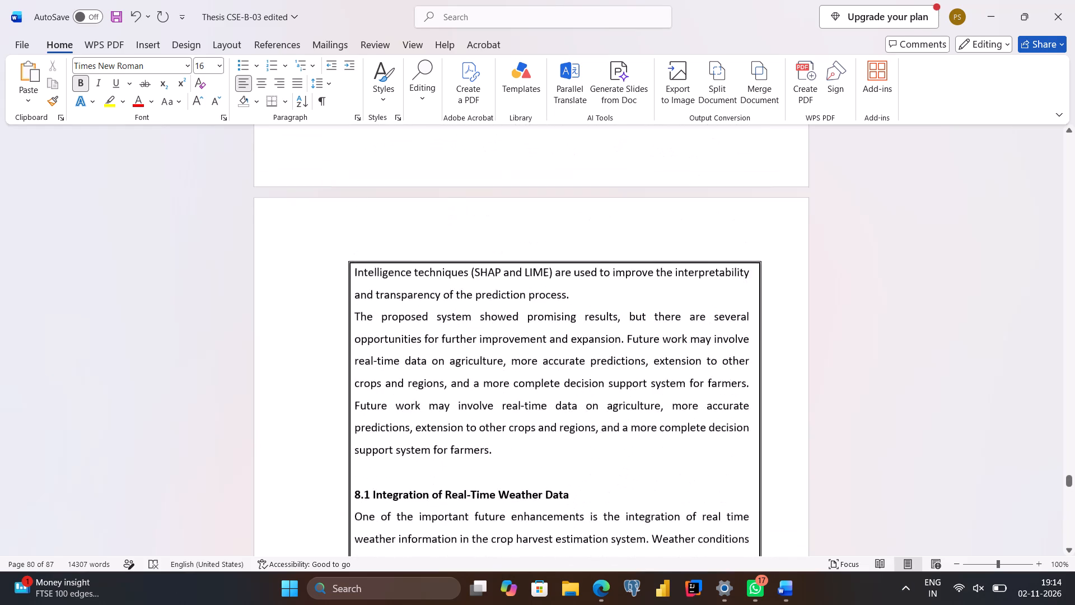
scroll(631, 434, "up", 6)
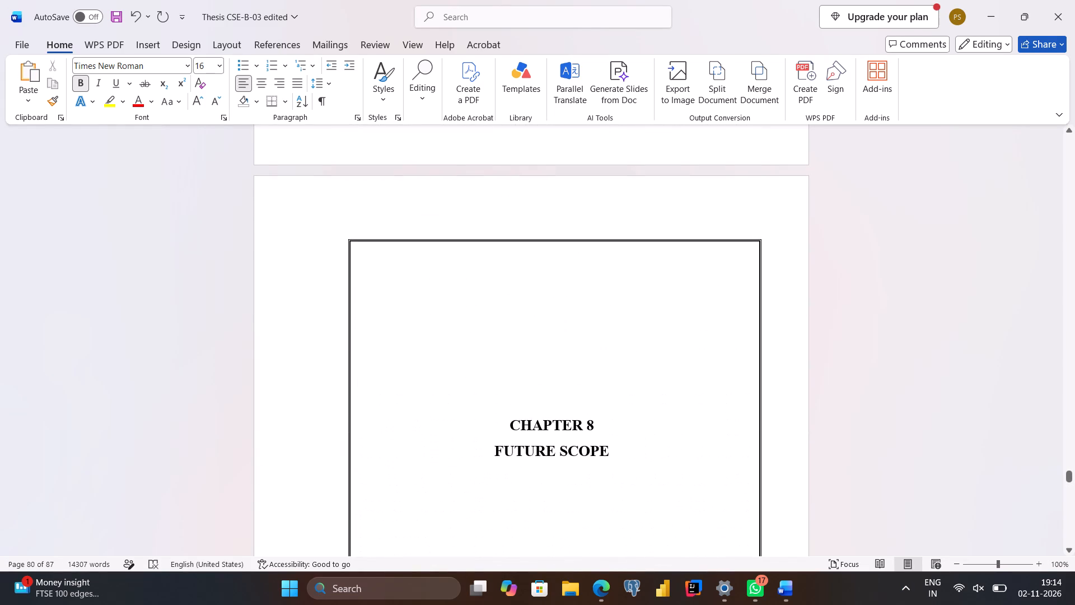
left_click_drag(470, 401, 637, 604)
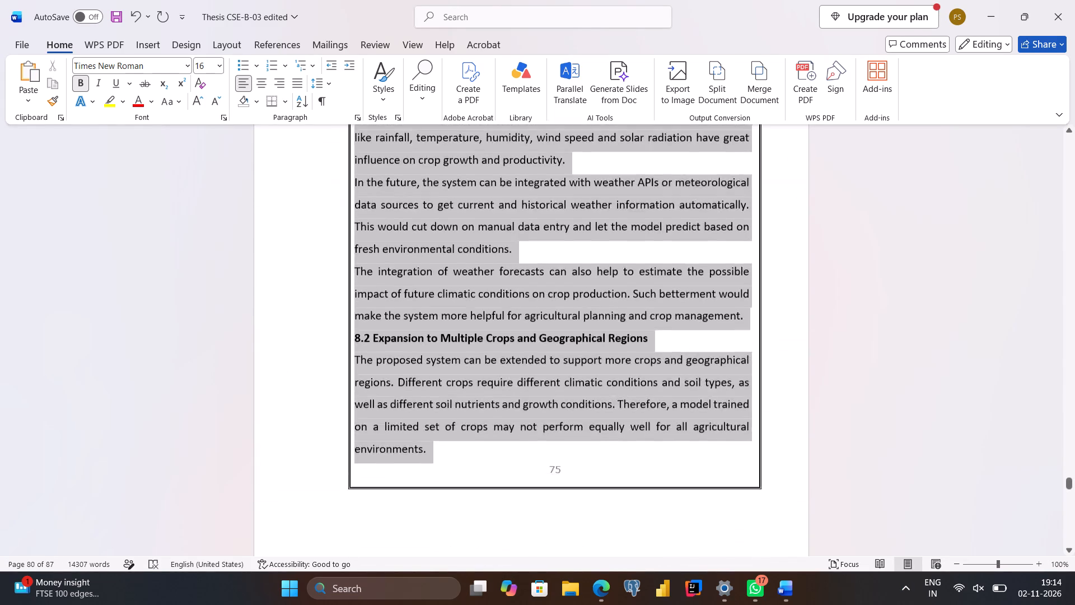
left_click_drag(637, 604, 633, 604)
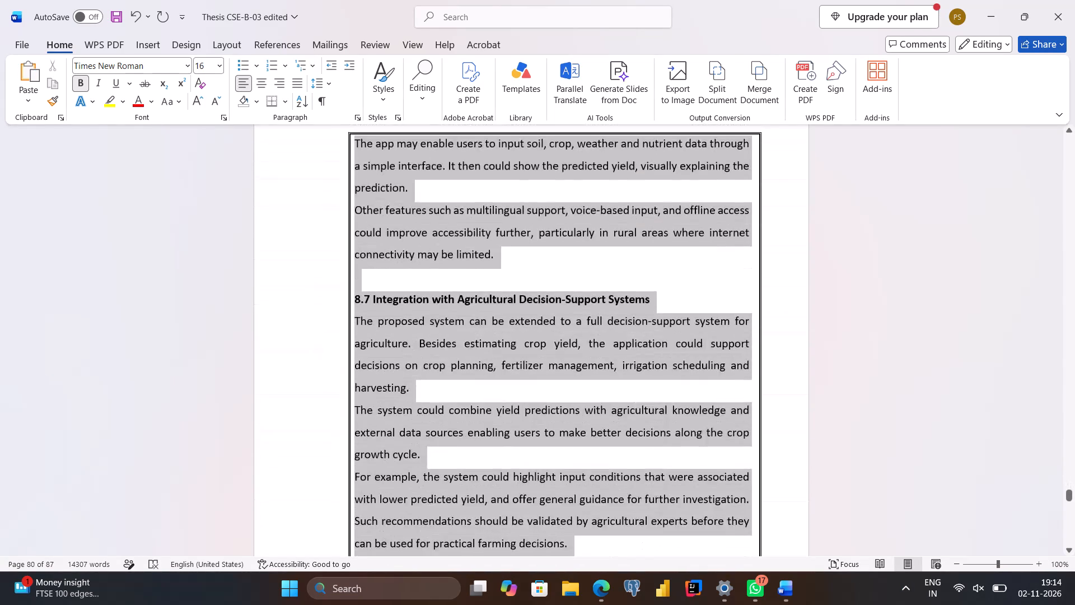
left_click_drag(633, 604, 631, 604)
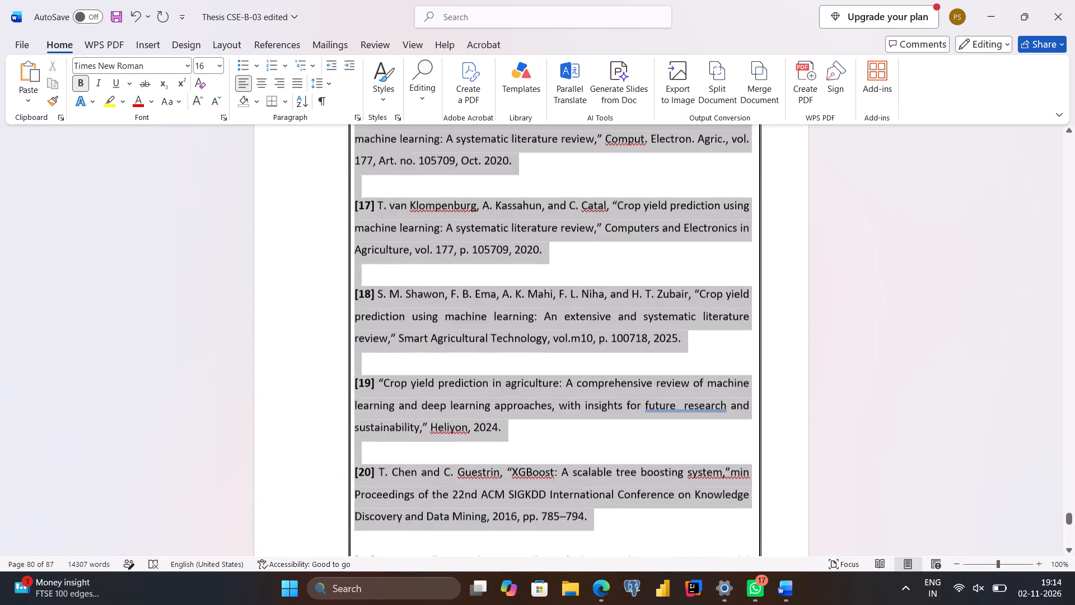
left_click_drag(631, 604, 633, 604)
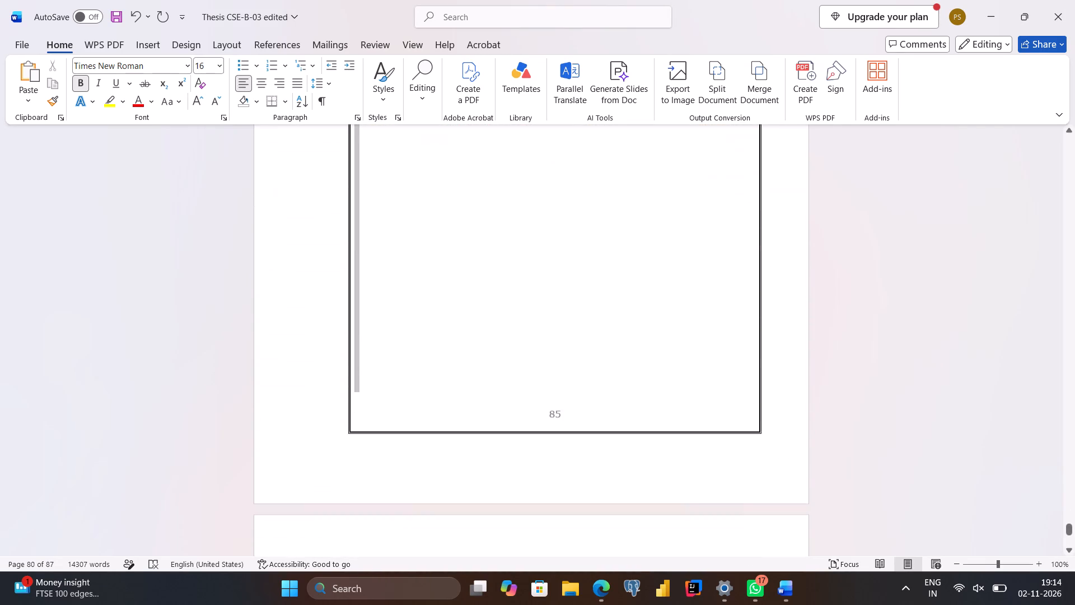
left_click_drag(633, 604, 634, 602)
key("BackSpace")
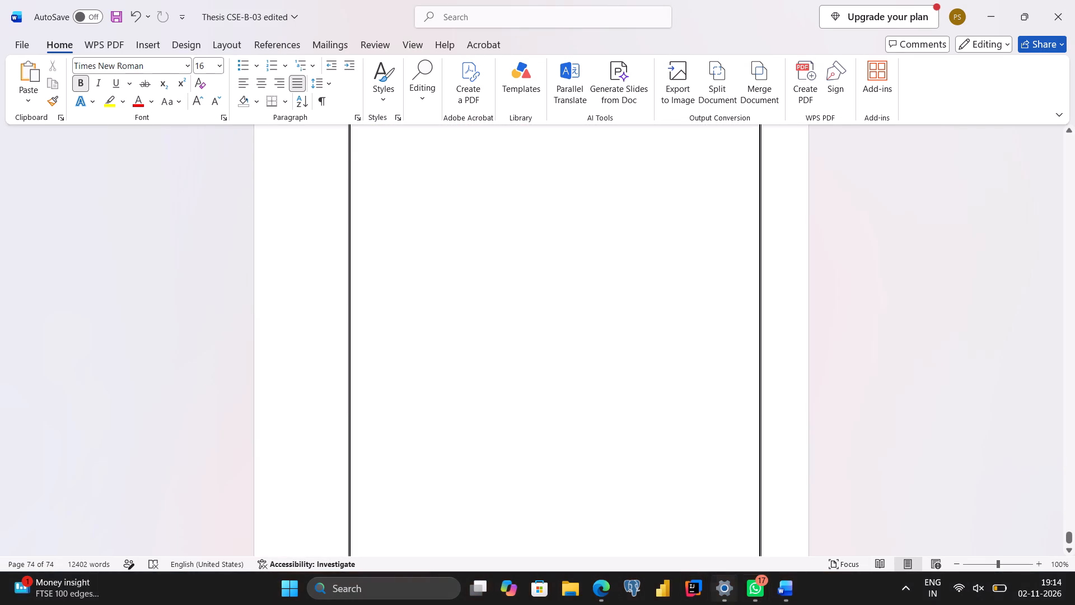
scroll(629, 421, "up", 5)
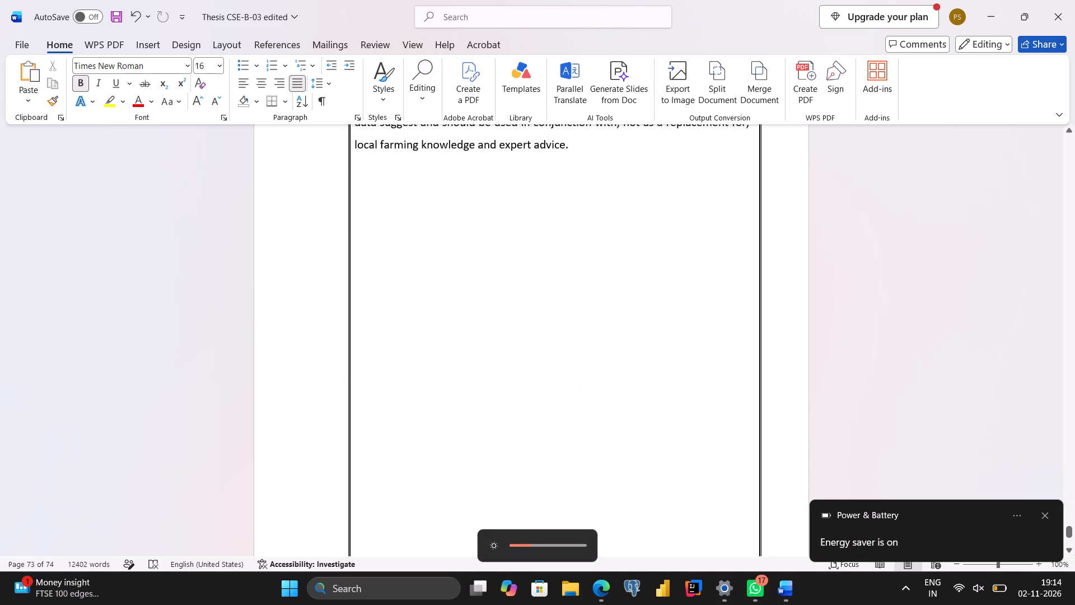
scroll(629, 421, "down", 6)
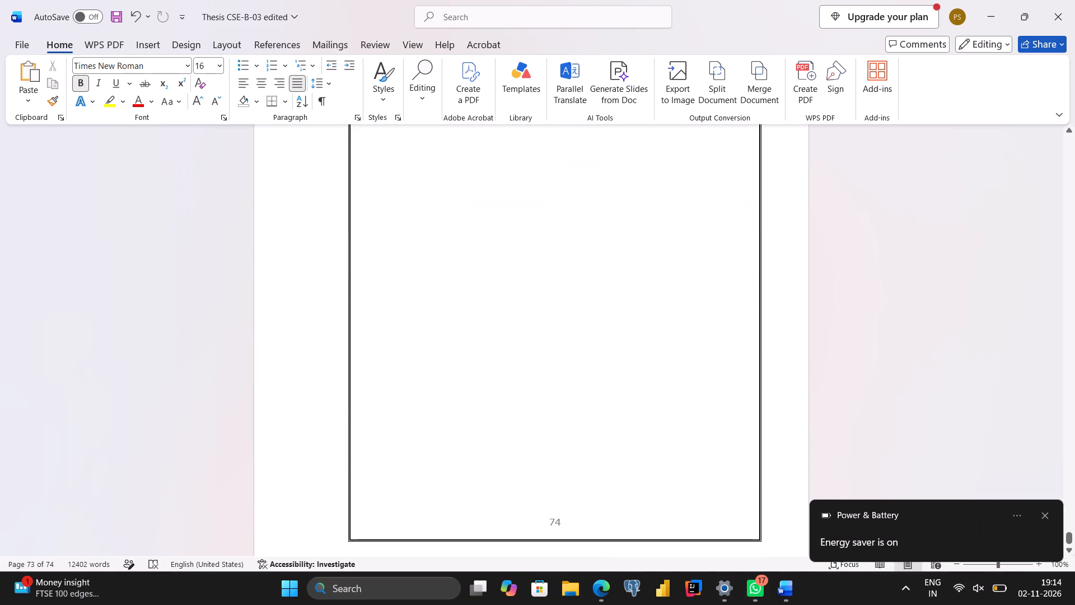
Delete the leftover blank lines after the Conclusion text so the empty last page is removed.
key("BackSpace")
key("BackSpace")
key("BackSpace")
key("BackSpace")
key("BackSpace")
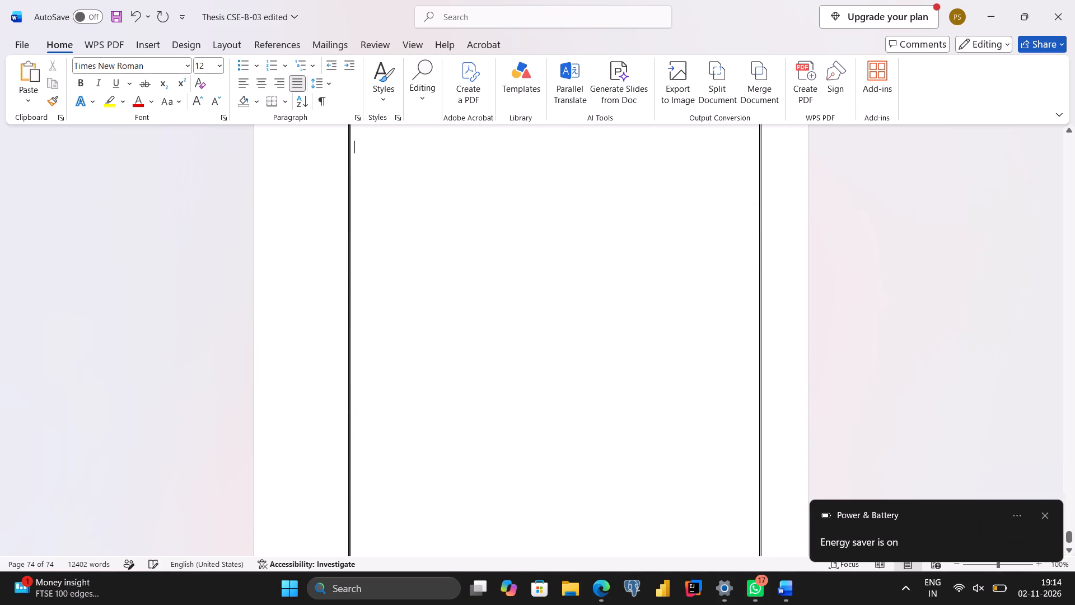
key("BackSpace")
key("BackSpace")
key("BackSpace")
key("BackSpace")
key("BackSpace")
scroll(629, 421, "down", 3)
scroll(629, 421, "up", 3)
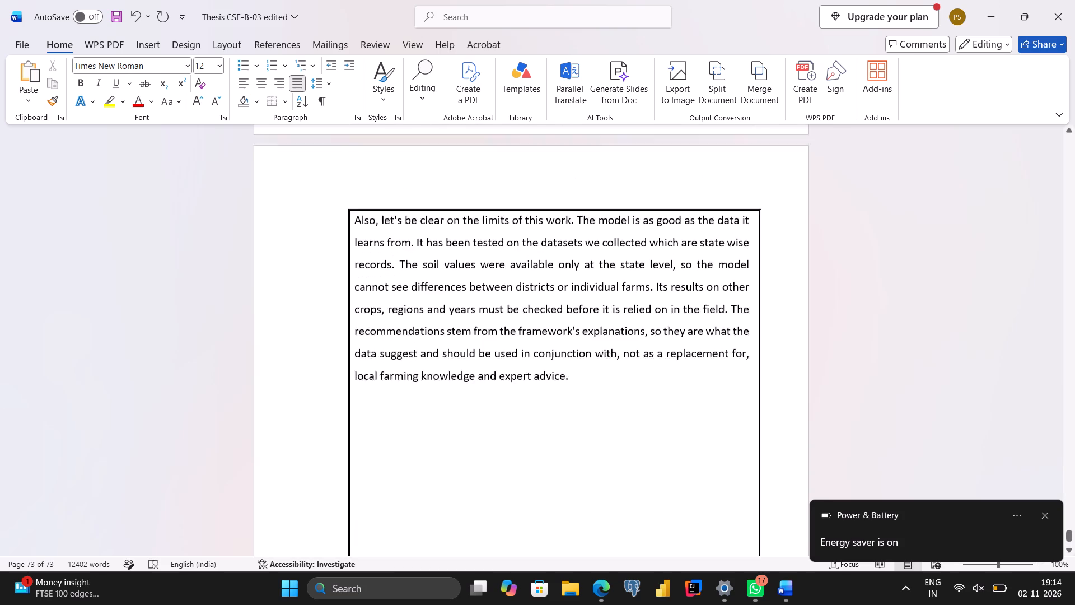
Remove three of the blank lines above the "6.6 Analysis of Adaptive Ensemble Weights" heading and check the table below it.
scroll(629, 421, "up", 8)
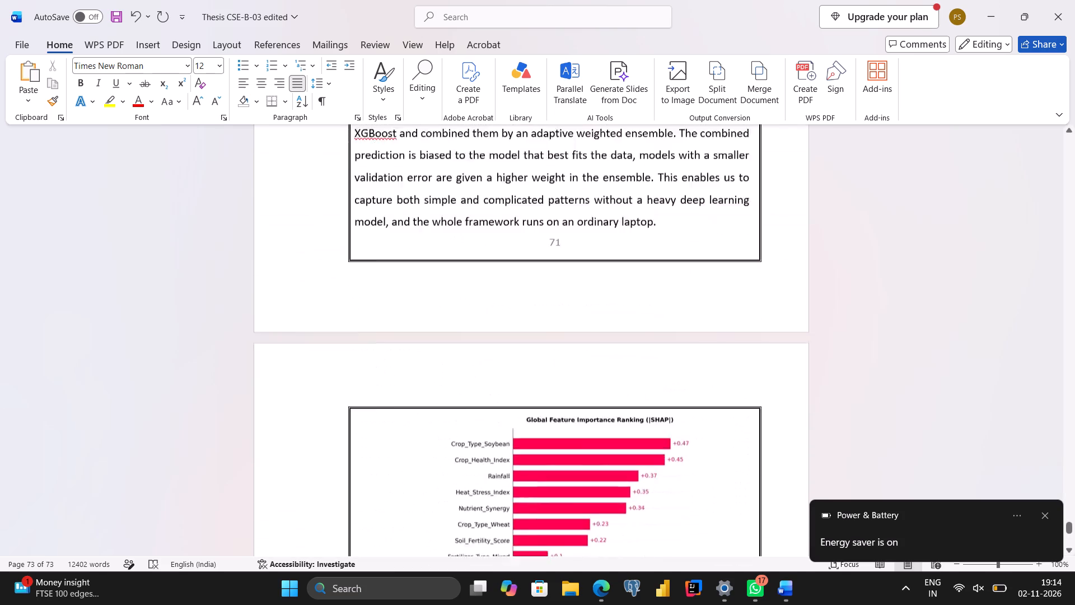
scroll(629, 421, "up", 6)
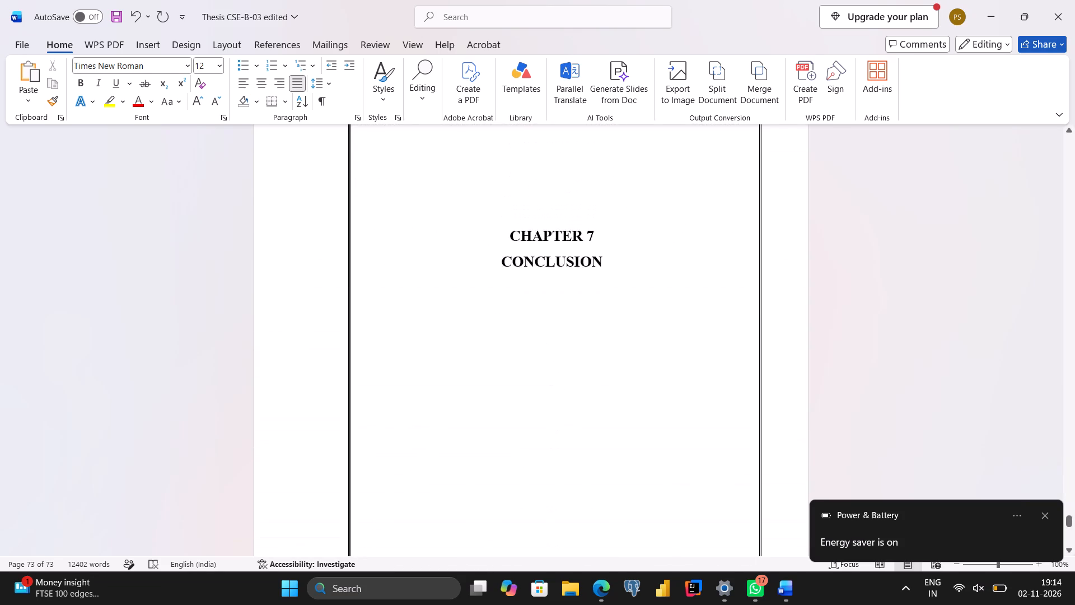
scroll(629, 421, "up", 6)
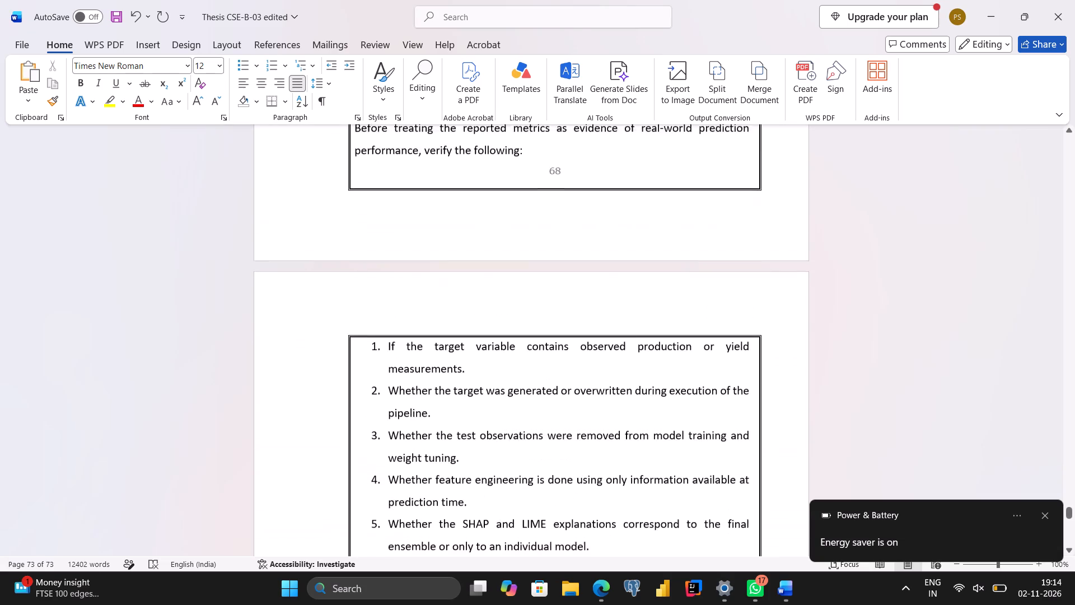
scroll(629, 421, "up", 7)
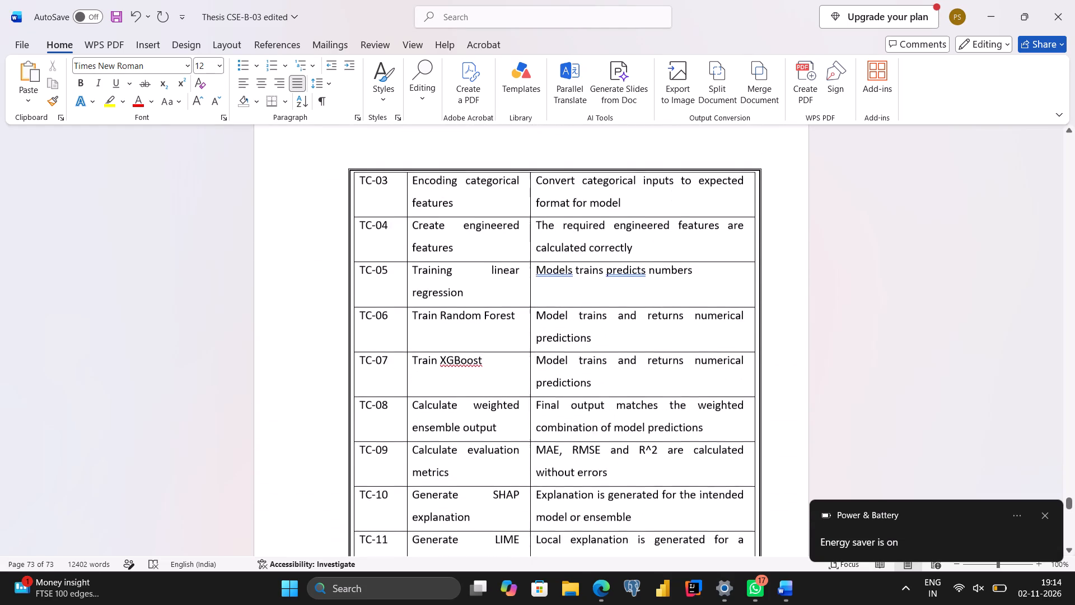
scroll(629, 421, "up", 6)
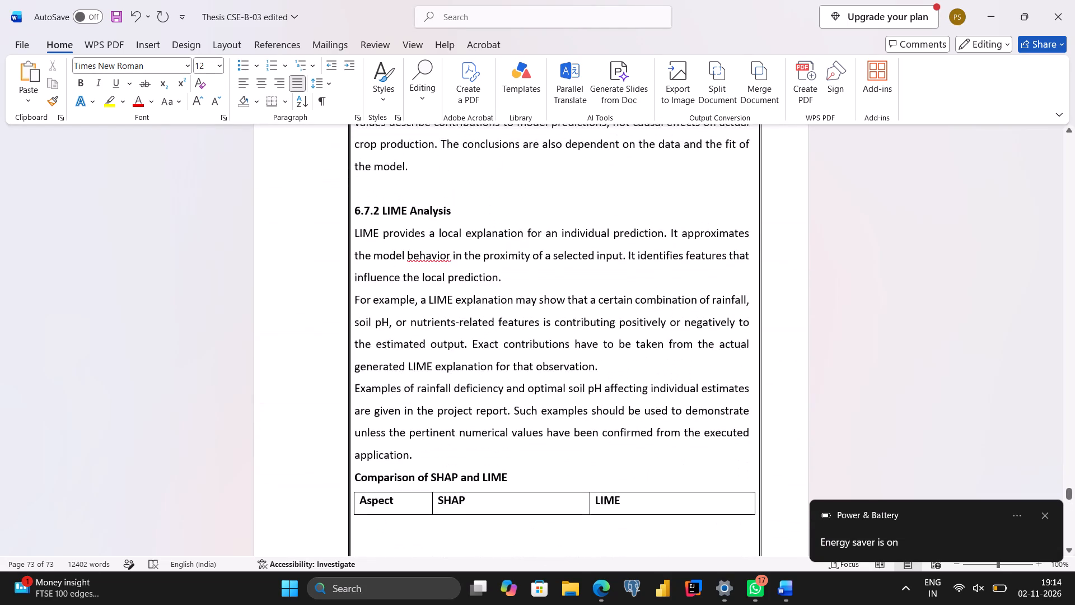
scroll(629, 421, "up", 6)
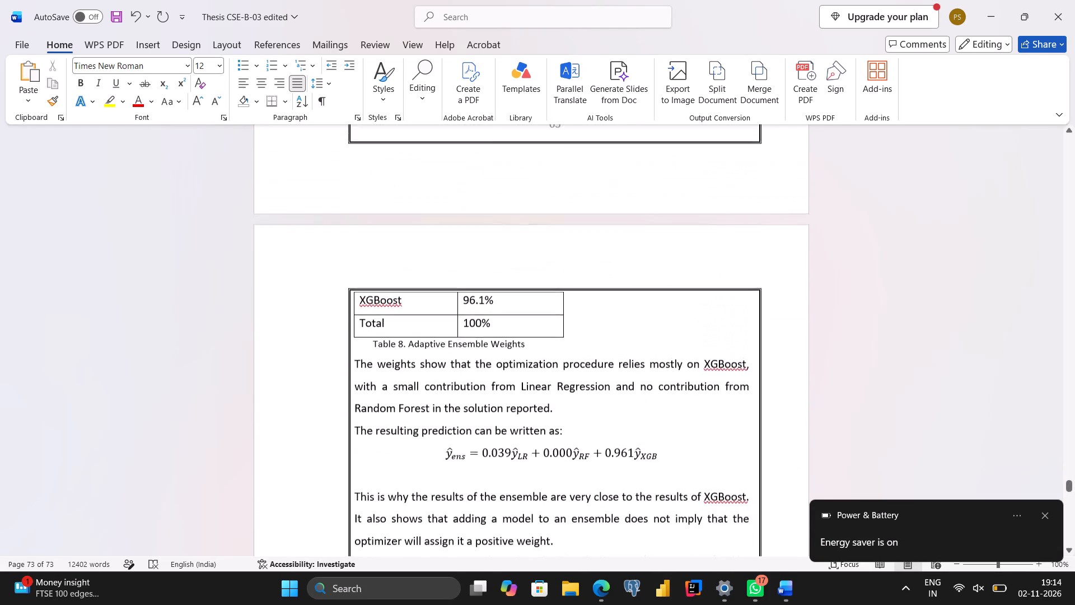
scroll(629, 421, "up", 5)
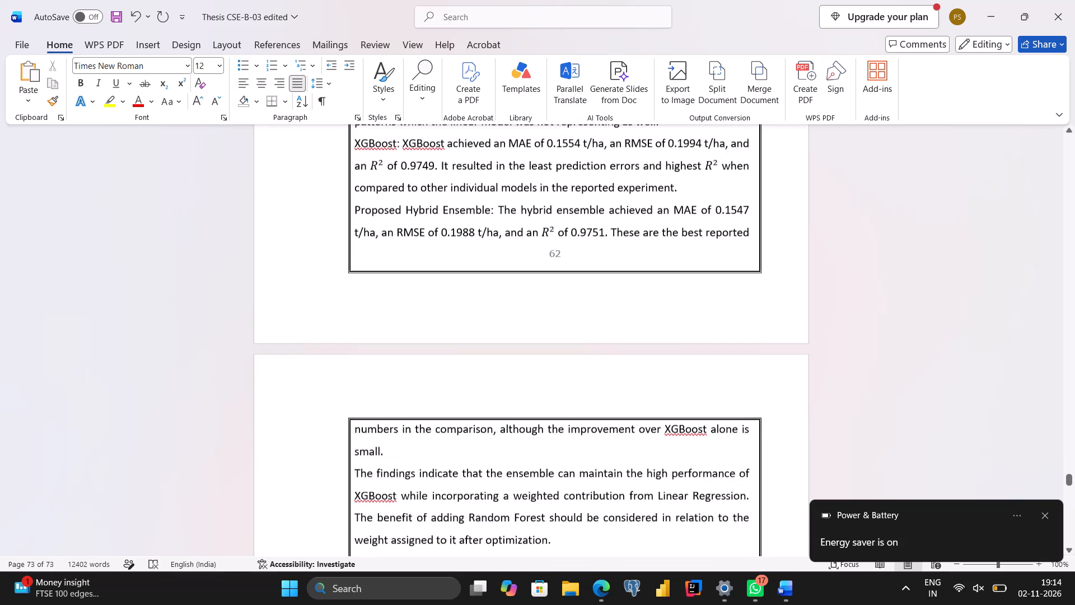
scroll(629, 421, "down", 2)
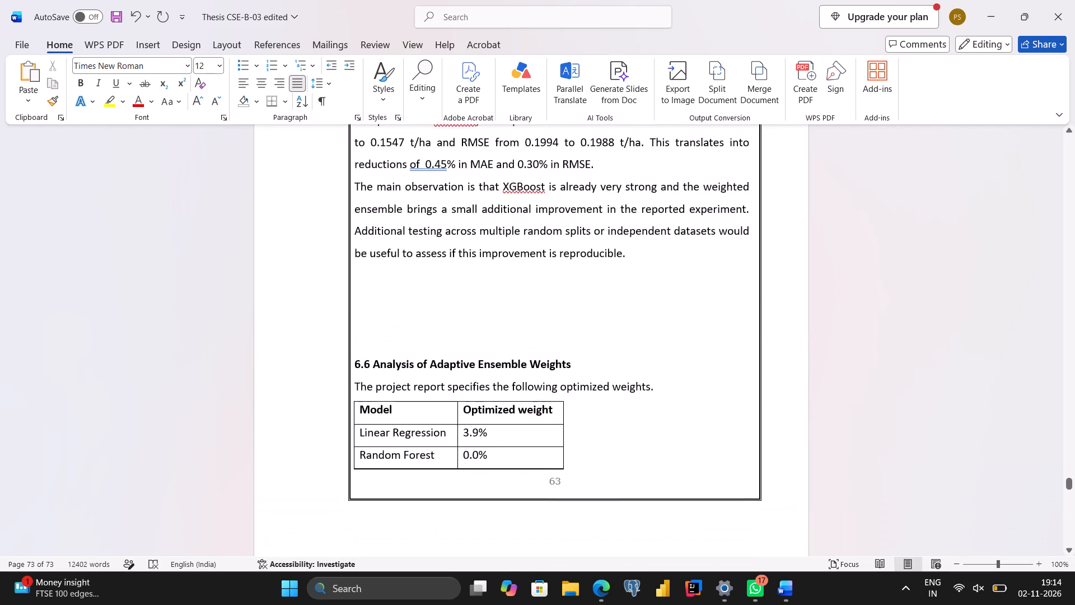
left_click(435, 334)
key("BackSpace")
key("BackSpace")
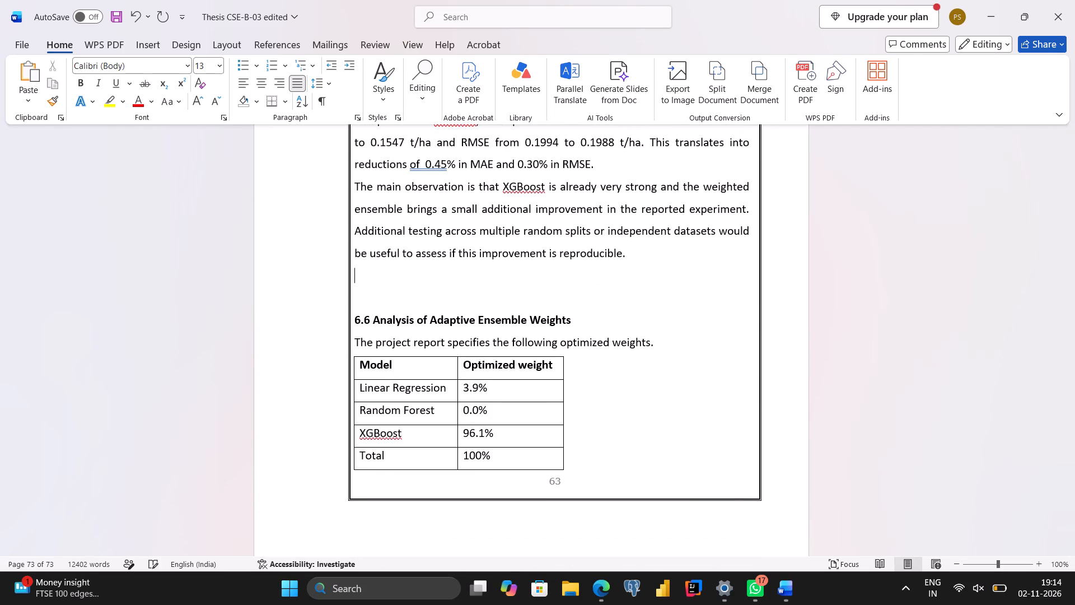
key("BackSpace")
scroll(435, 334, "down", 1)
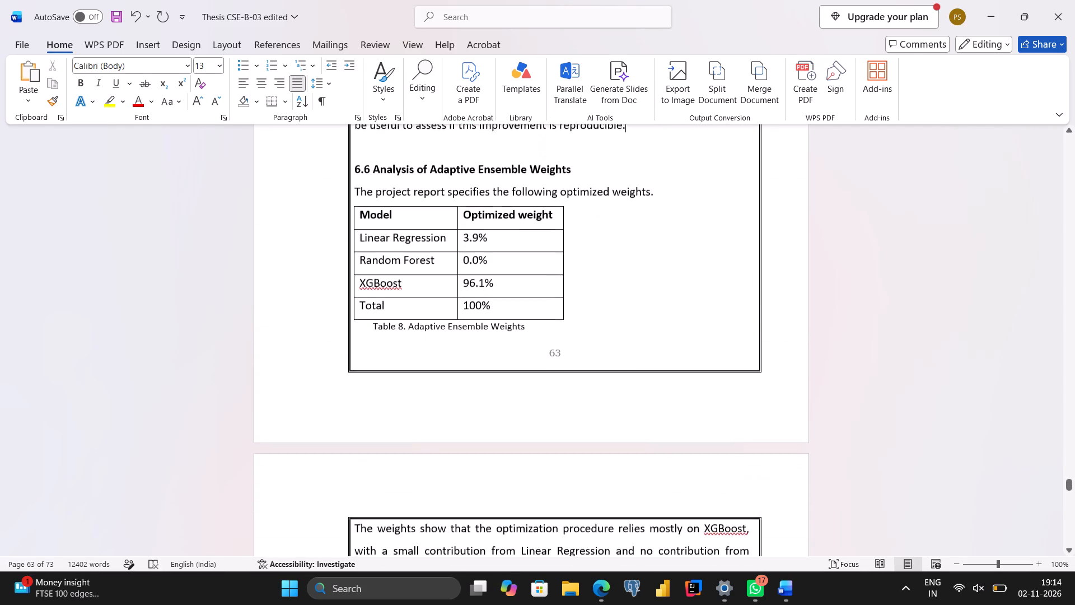
scroll(435, 334, "down", 1)
Delete one blank line between the "Table 5. Testing Methodology" caption and the "6.3 Experimental Setup" heading.
scroll(435, 334, "up", 6)
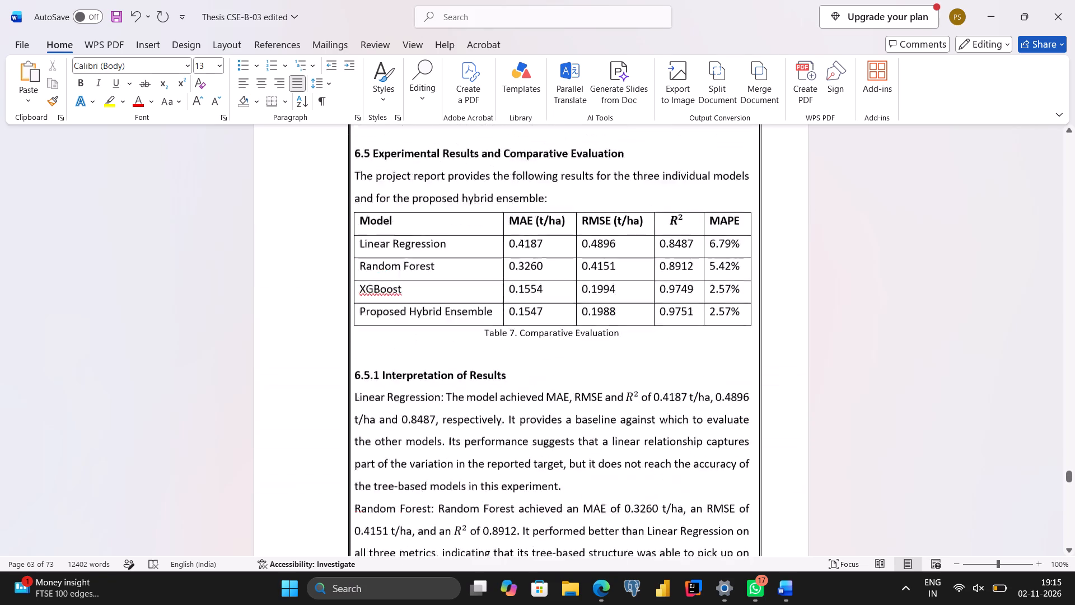
scroll(435, 334, "up", 6)
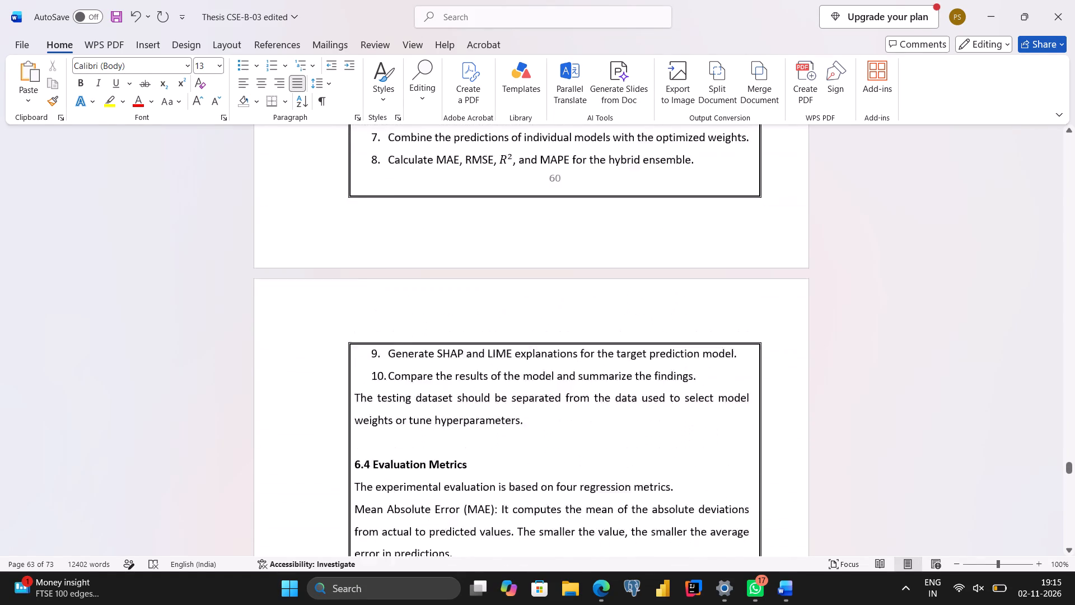
scroll(435, 334, "up", 5)
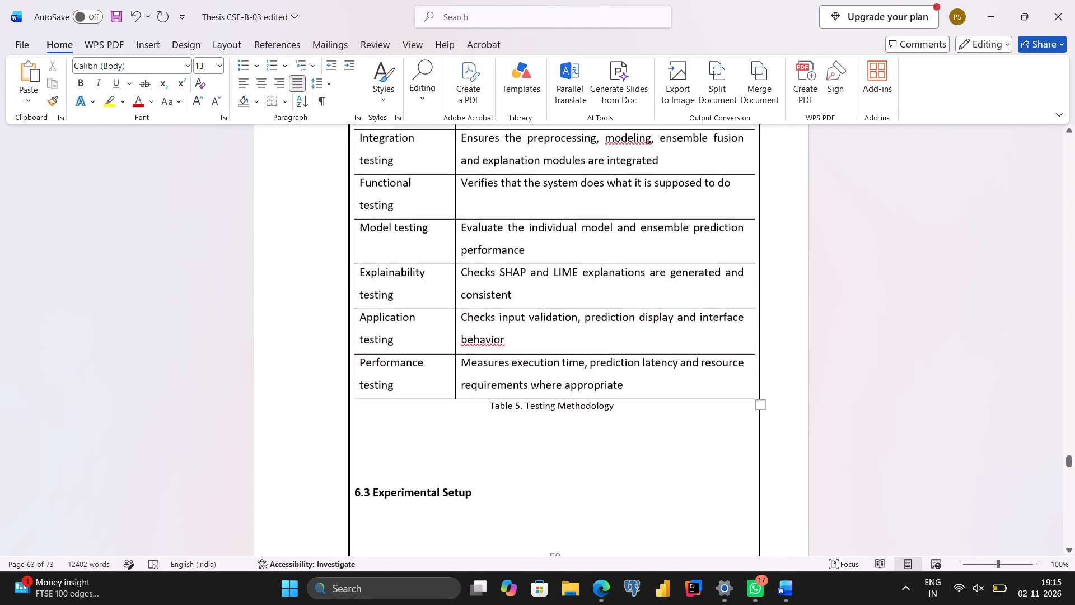
scroll(375, 462, "down", 1)
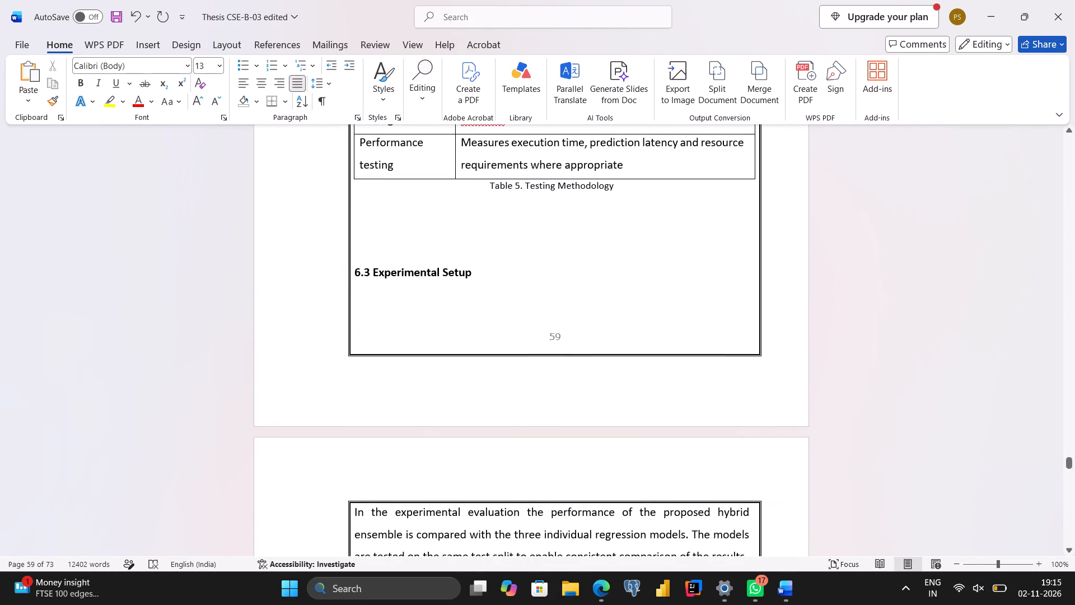
left_click(370, 245)
key("BackSpace")
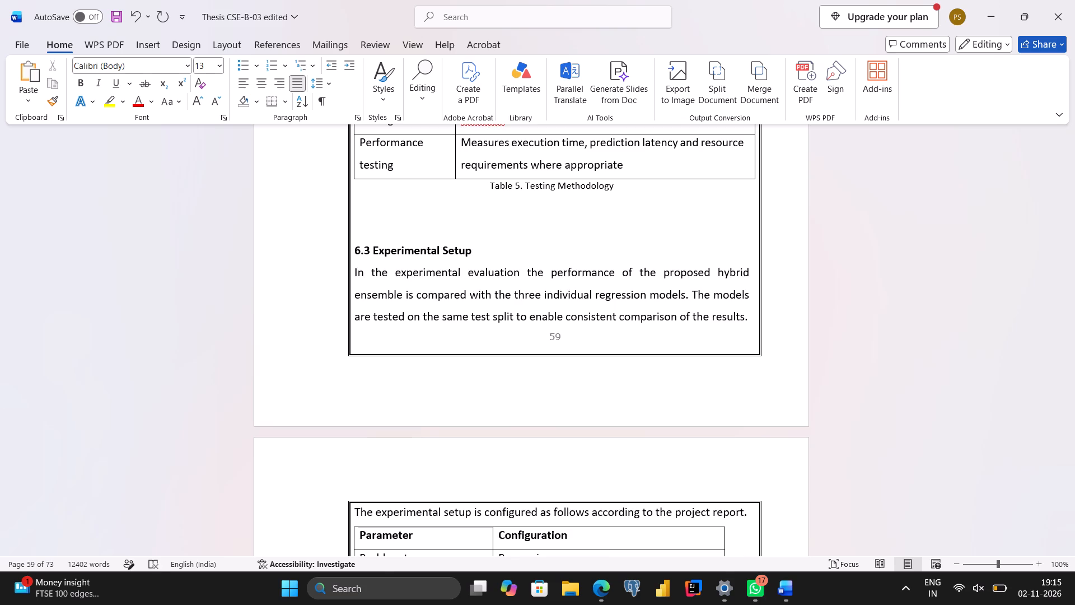
Look back through the pages from section 6.3 to the Chapter 1 sections and check their spacing.
scroll(370, 245, "right", 1)
scroll(370, 245, "up", 2)
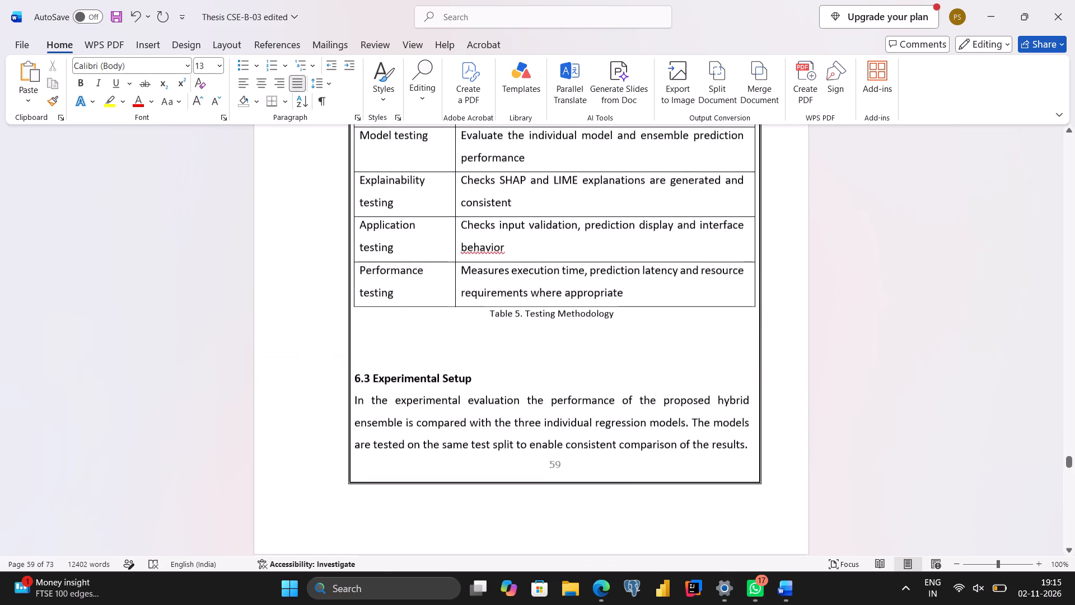
scroll(370, 245, "up", 5)
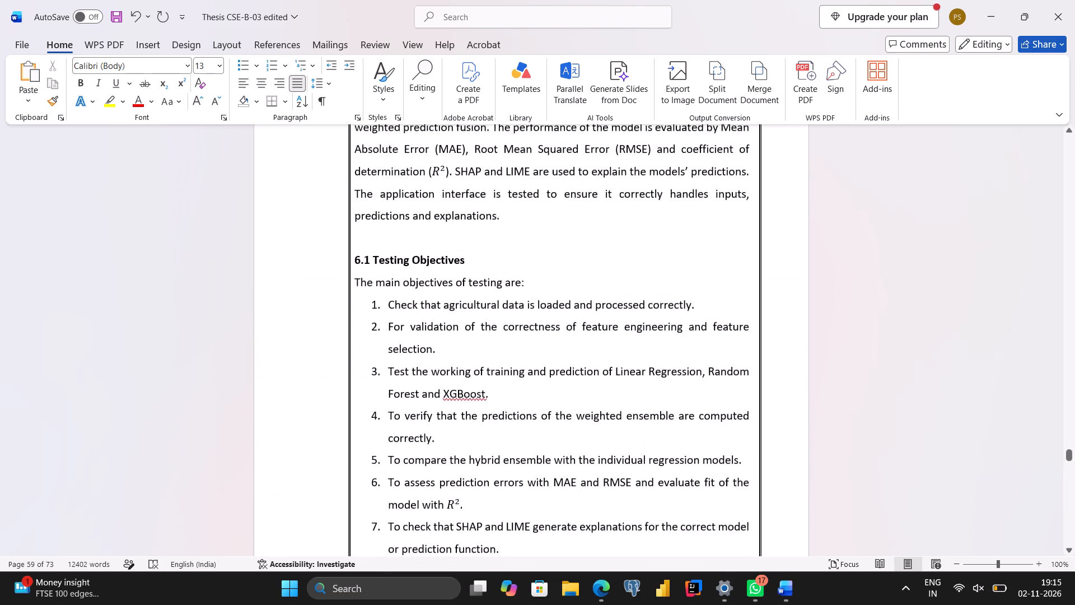
scroll(370, 245, "up", 3)
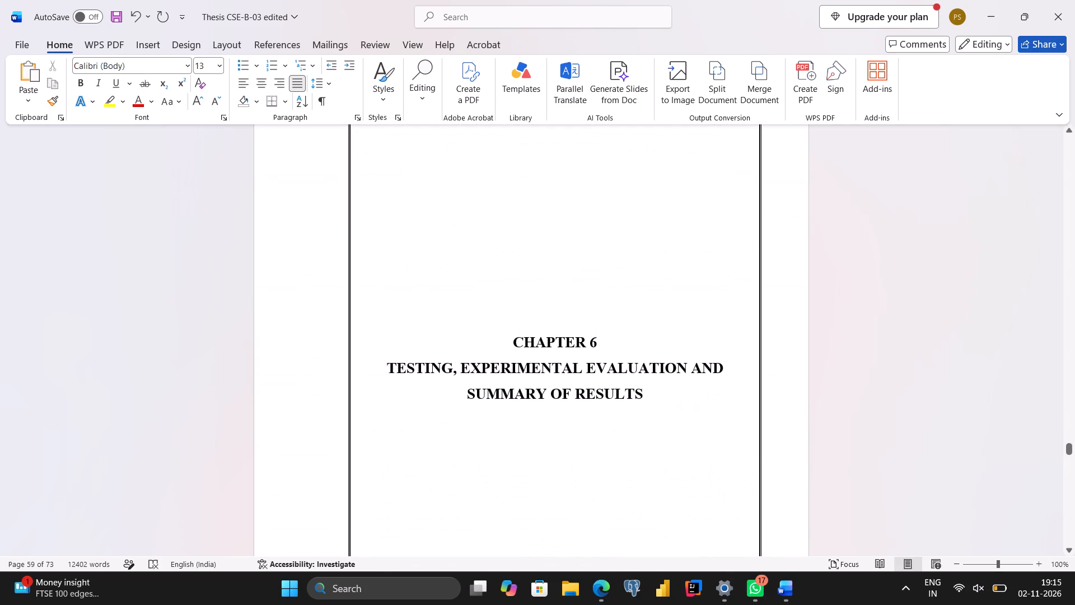
scroll(370, 245, "up", 3)
scroll(370, 245, "up", 20)
scroll(370, 245, "up", 20)
scroll(370, 245, "up", 20)
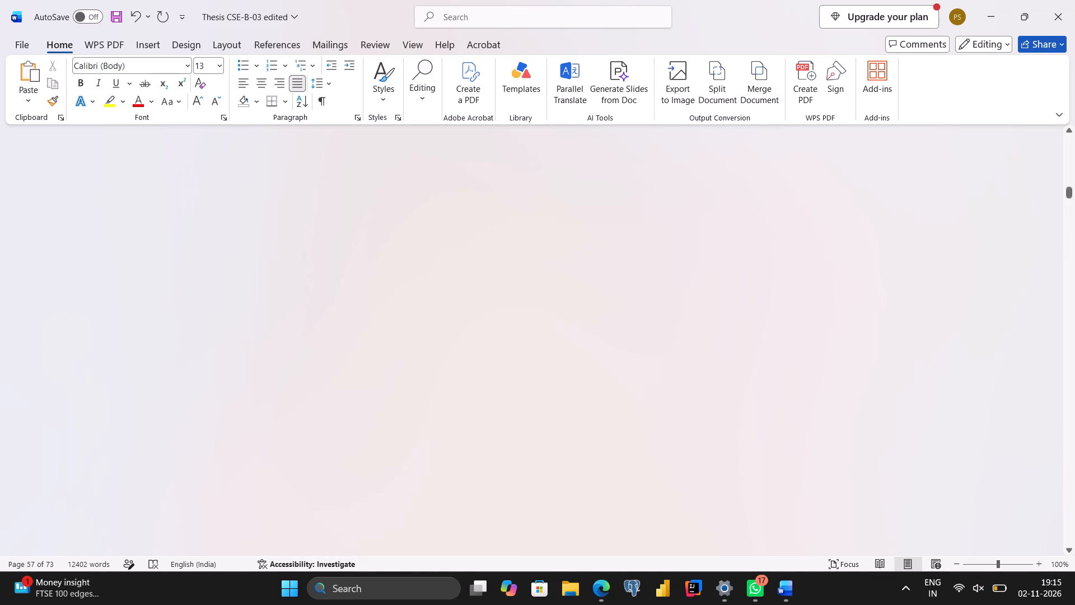
scroll(370, 245, "up", 20)
scroll(370, 245, "up", 20)
scroll(370, 245, "up", 20)
scroll(476, 403, "down", 4)
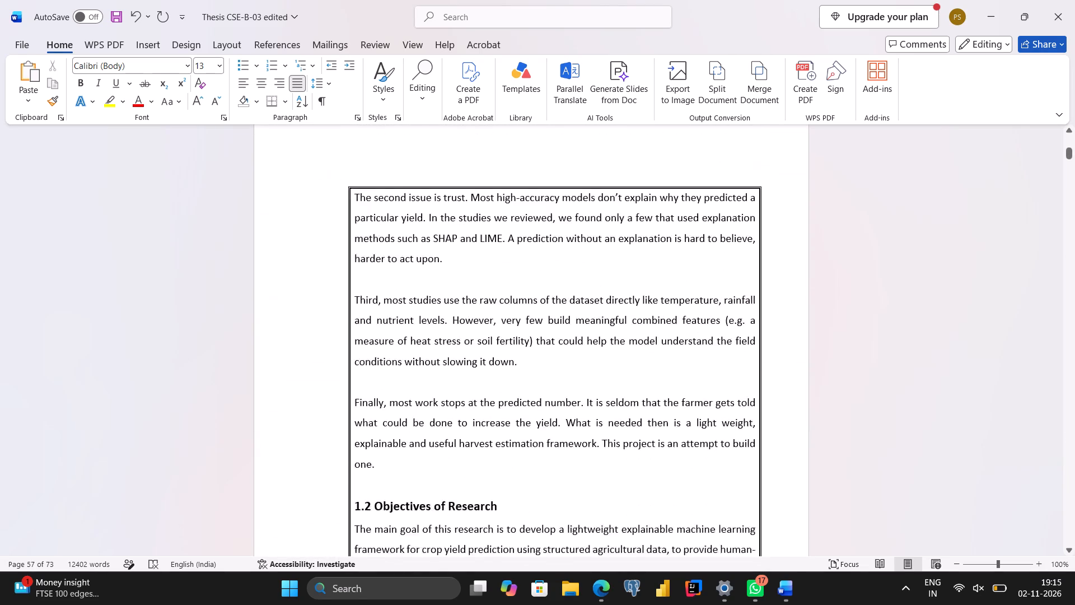
scroll(476, 403, "down", 7)
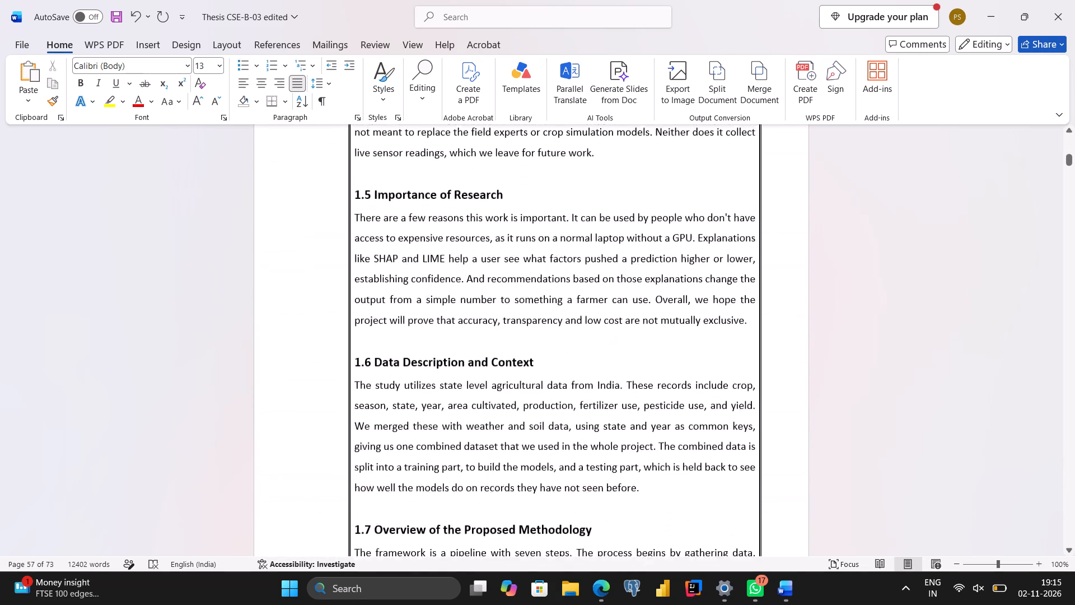
scroll(476, 403, "up", 1)
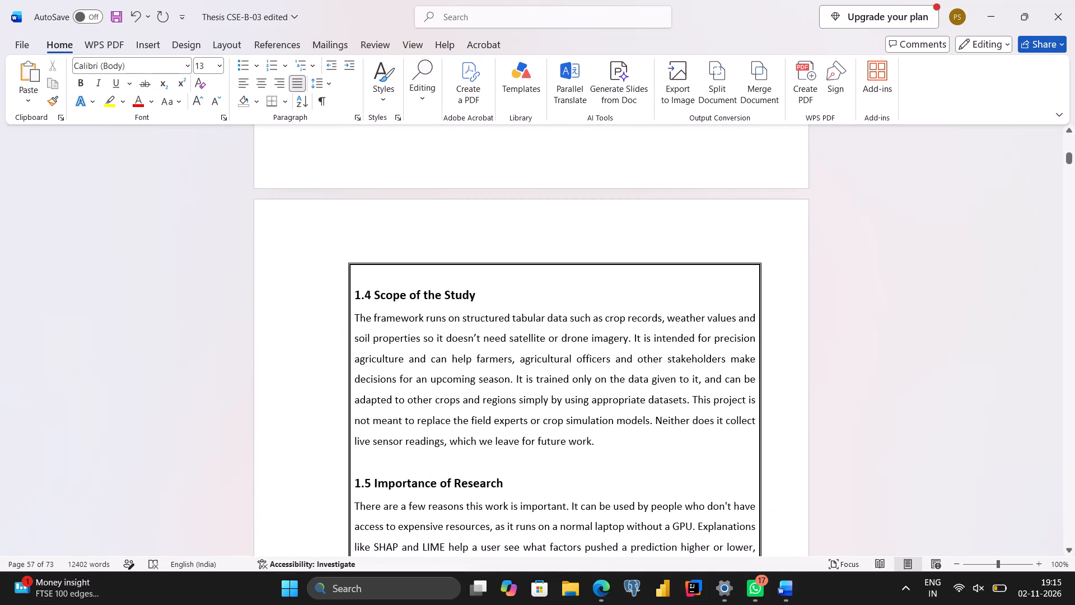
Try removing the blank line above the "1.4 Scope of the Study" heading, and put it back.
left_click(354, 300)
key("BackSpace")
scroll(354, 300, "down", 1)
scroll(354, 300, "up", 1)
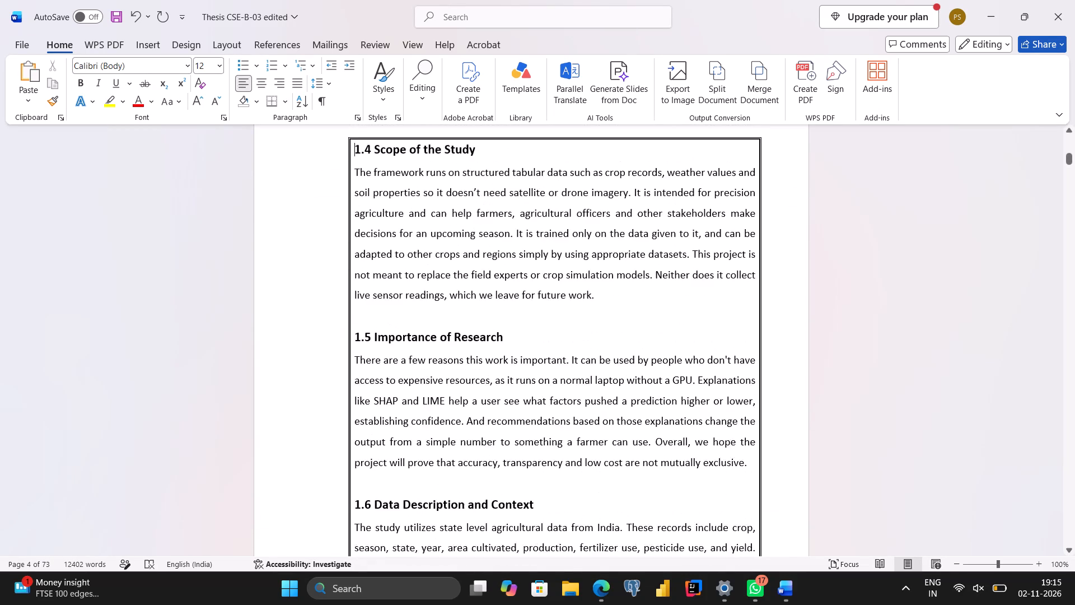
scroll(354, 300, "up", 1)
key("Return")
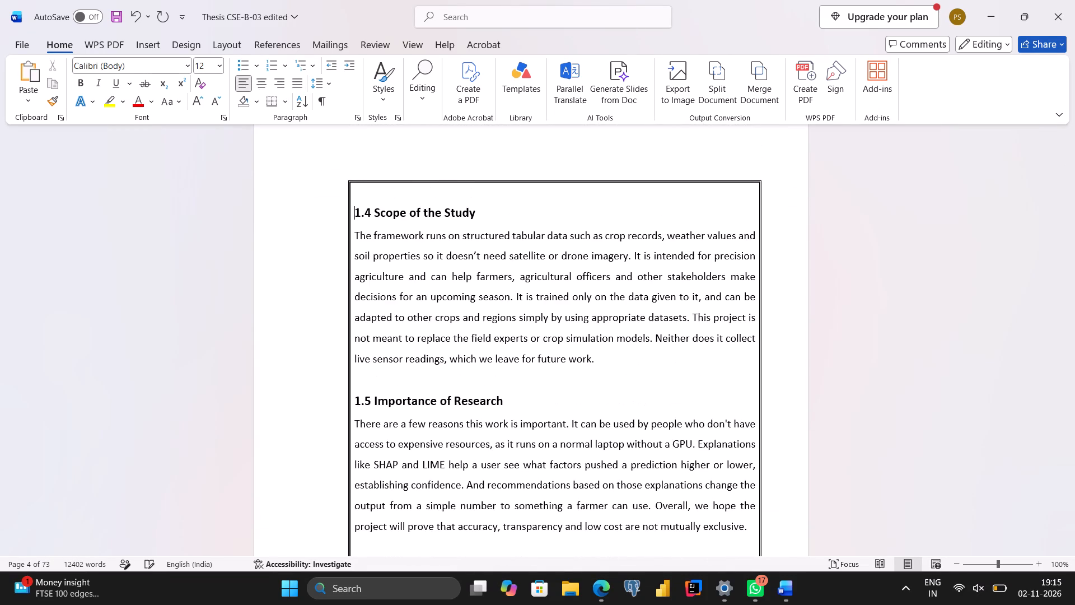
Insert three blank lines above the "CHAPTER 2 LITERATURE REVIEW" heading to move it down its title page.
scroll(354, 300, "down", 4)
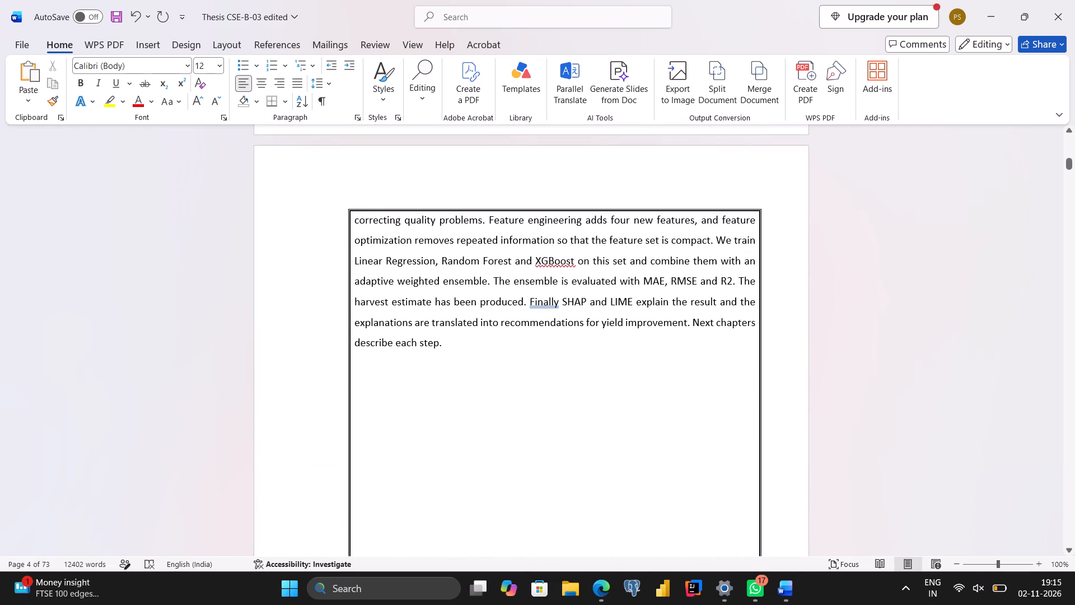
scroll(354, 221, "down", 4)
left_click(458, 258)
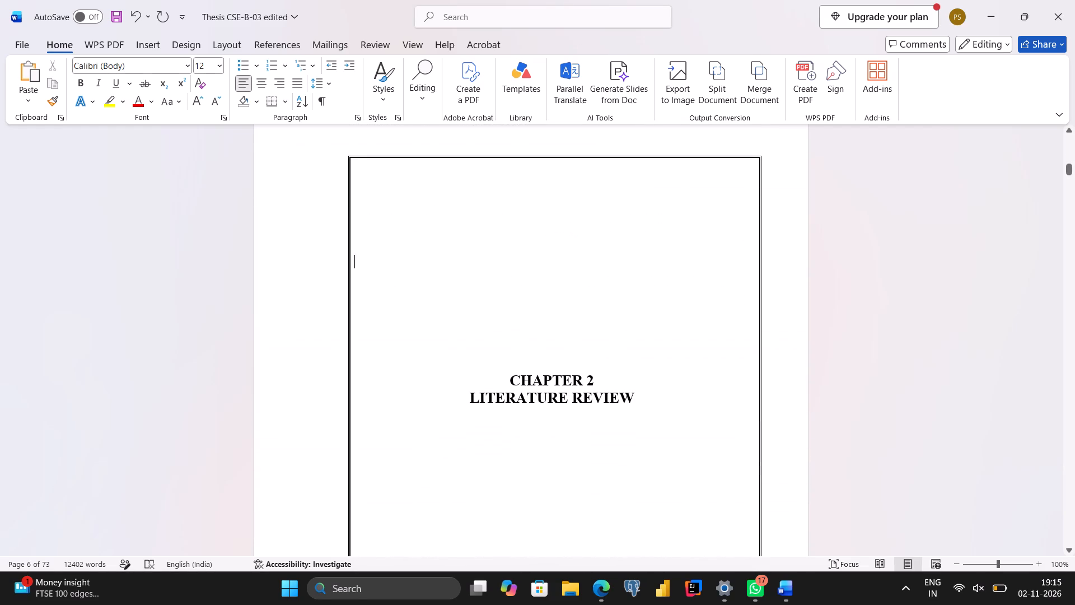
key("Return")
key("Return")
scroll(458, 258, "down", 1)
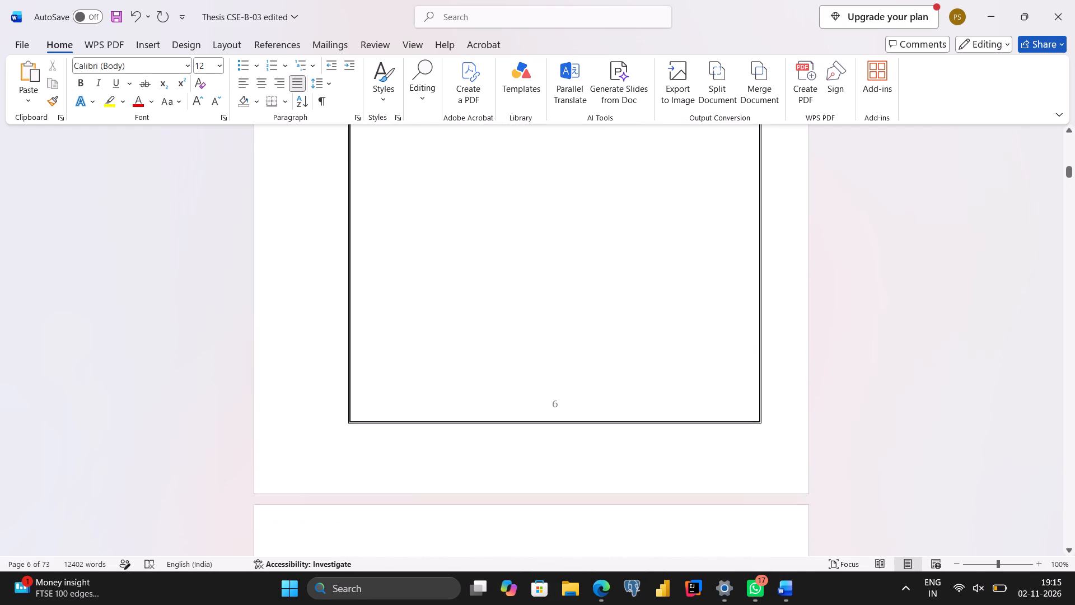
scroll(458, 258, "down", 1)
scroll(458, 258, "up", 2)
key("Return")
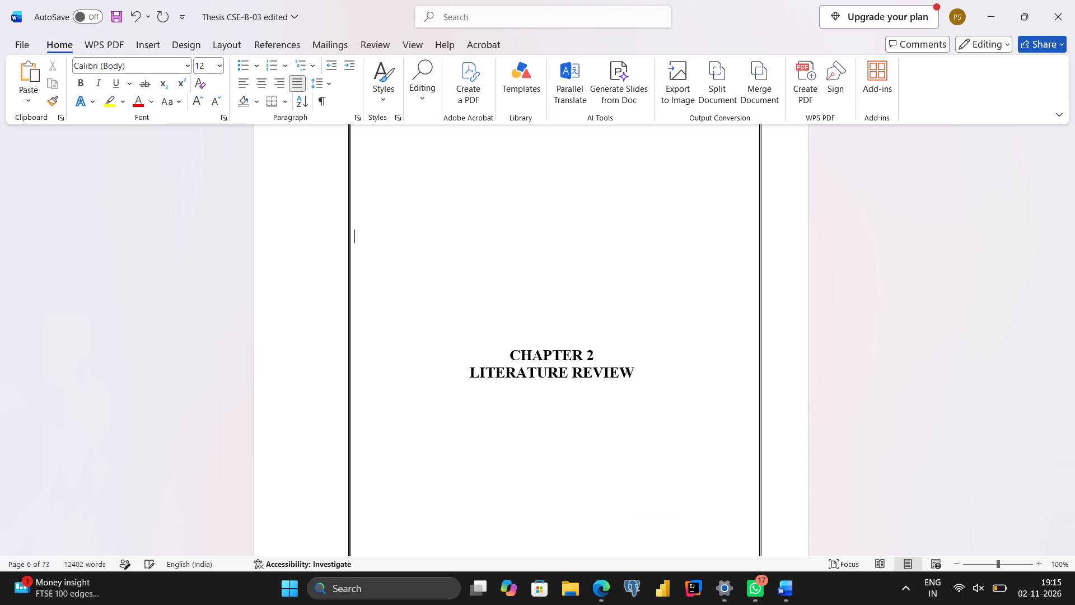
Delete three blank lines above item 15, "Interpretable Crop Yield Prediction Using Stacked Regression", in the literature review, leaving one blank line.
scroll(458, 258, "down", 5)
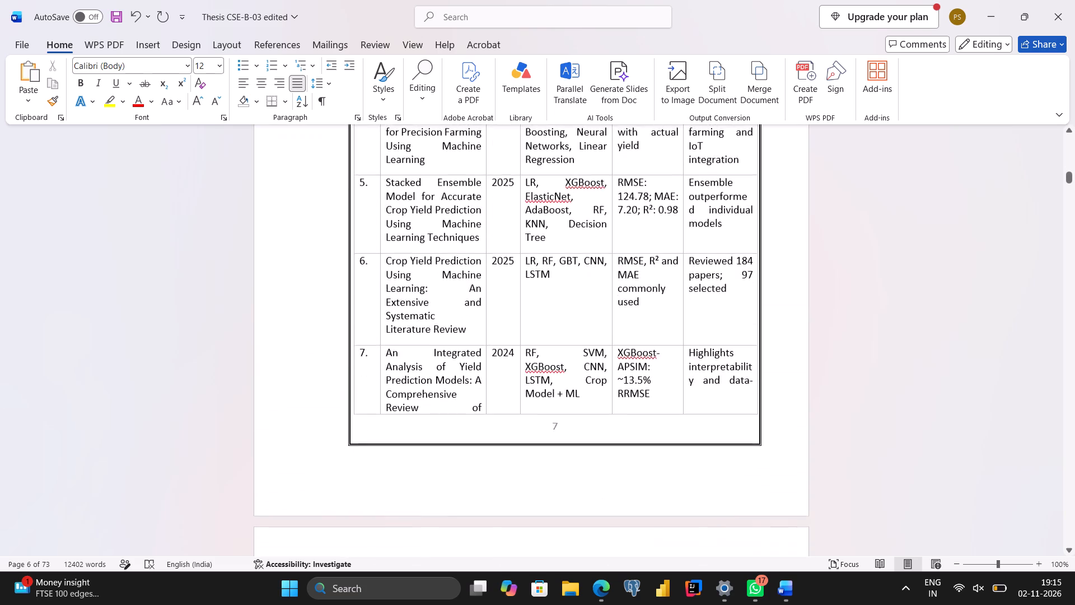
scroll(458, 258, "down", 6)
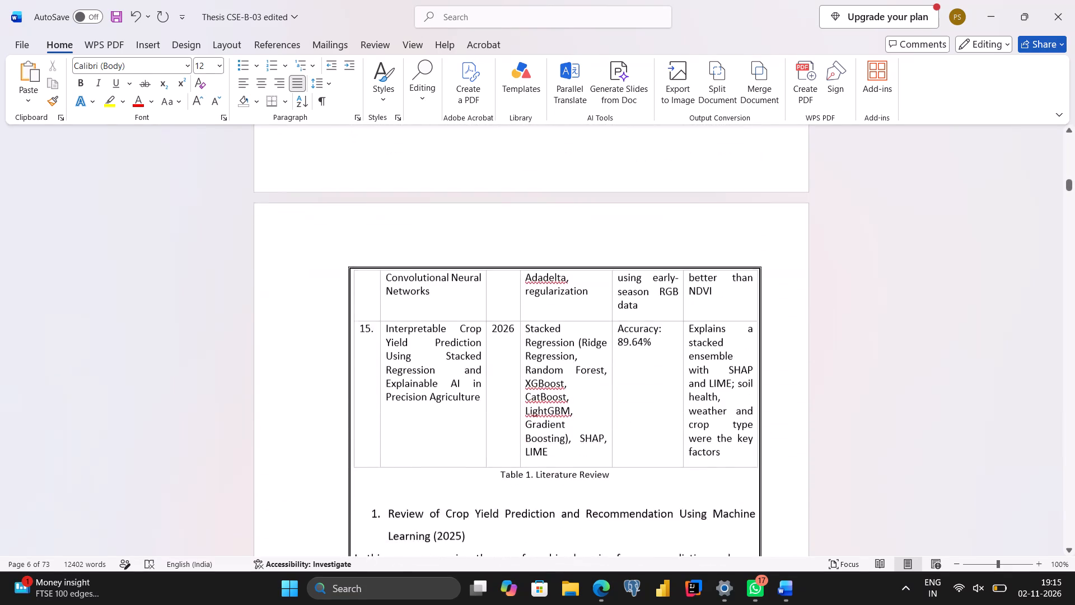
scroll(458, 258, "down", 5)
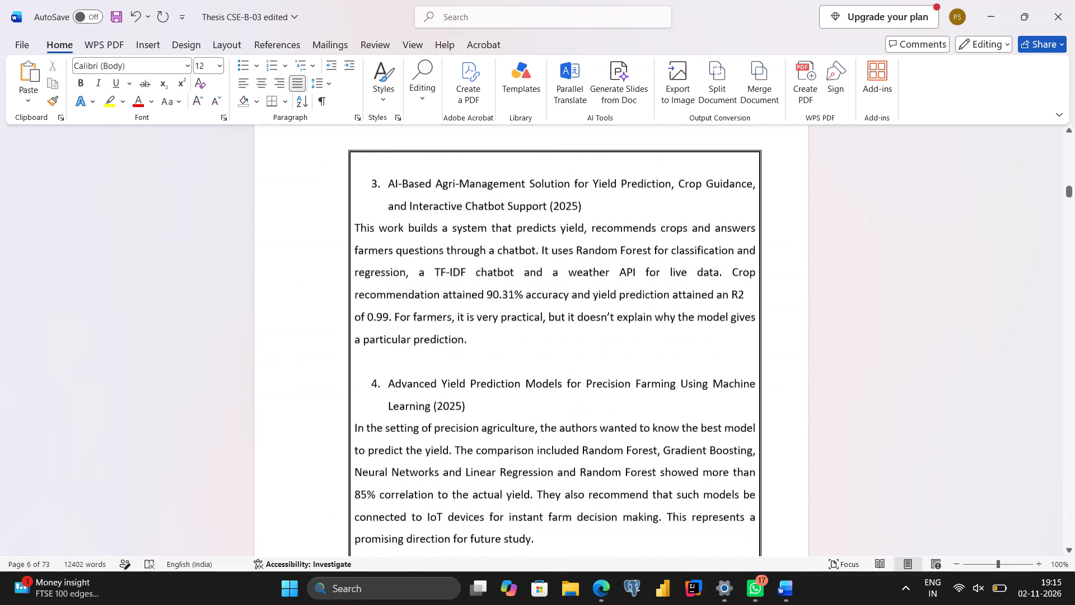
scroll(458, 258, "down", 5)
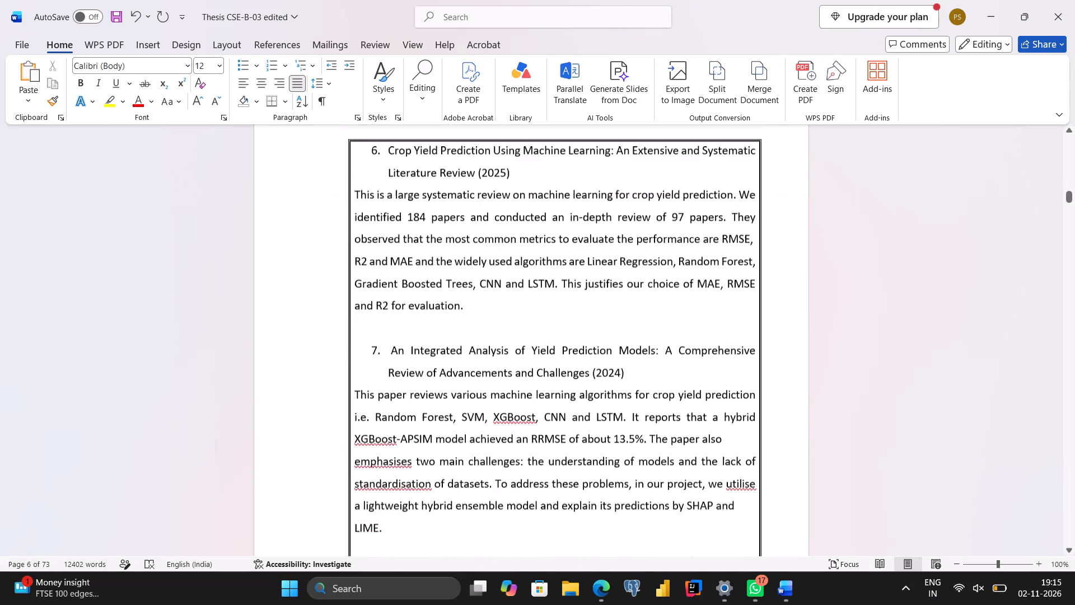
scroll(458, 258, "down", 4)
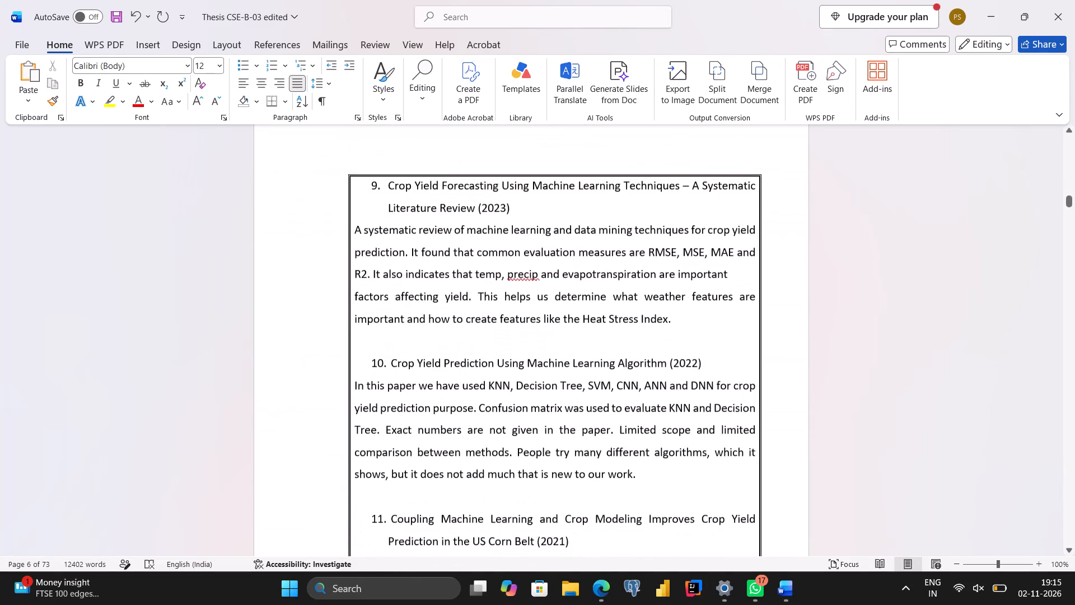
scroll(458, 258, "down", 3)
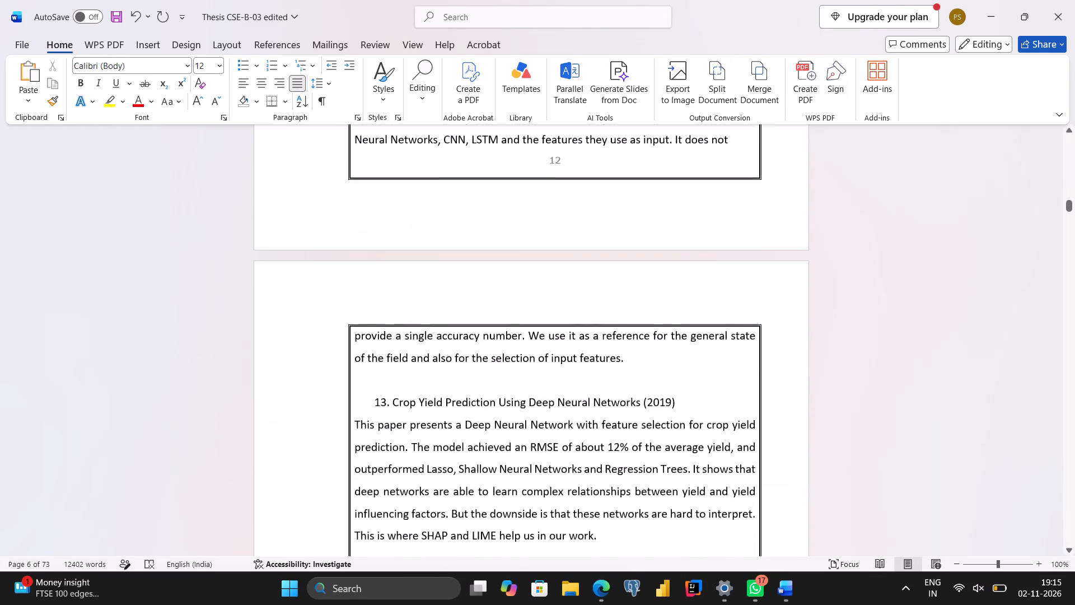
scroll(458, 258, "down", 3)
scroll(382, 282, "up", 1)
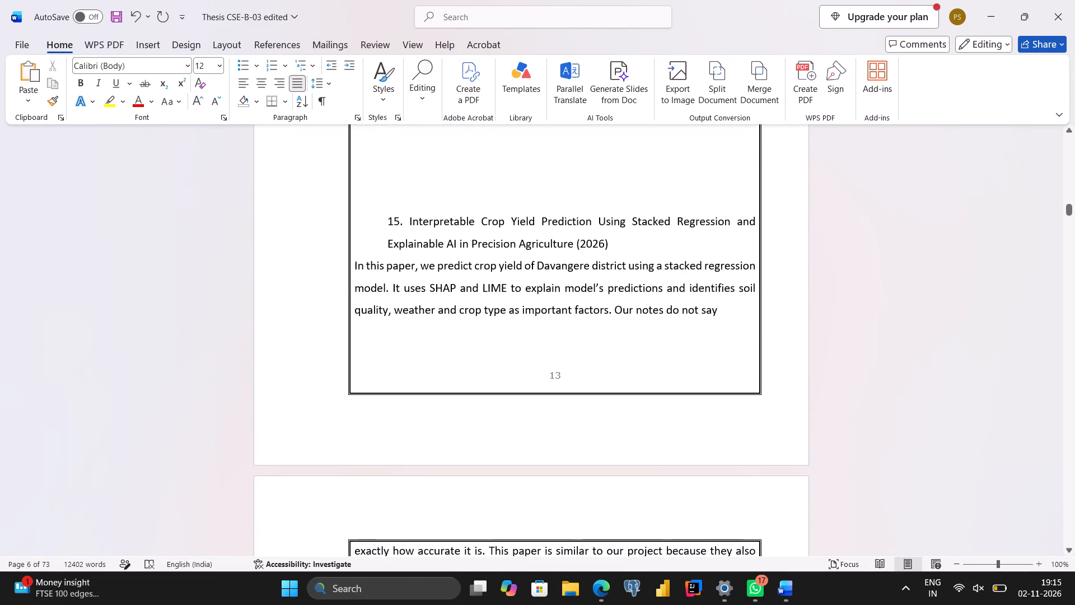
scroll(404, 341, "up", 1)
left_click(446, 197)
scroll(446, 197, "up", 1)
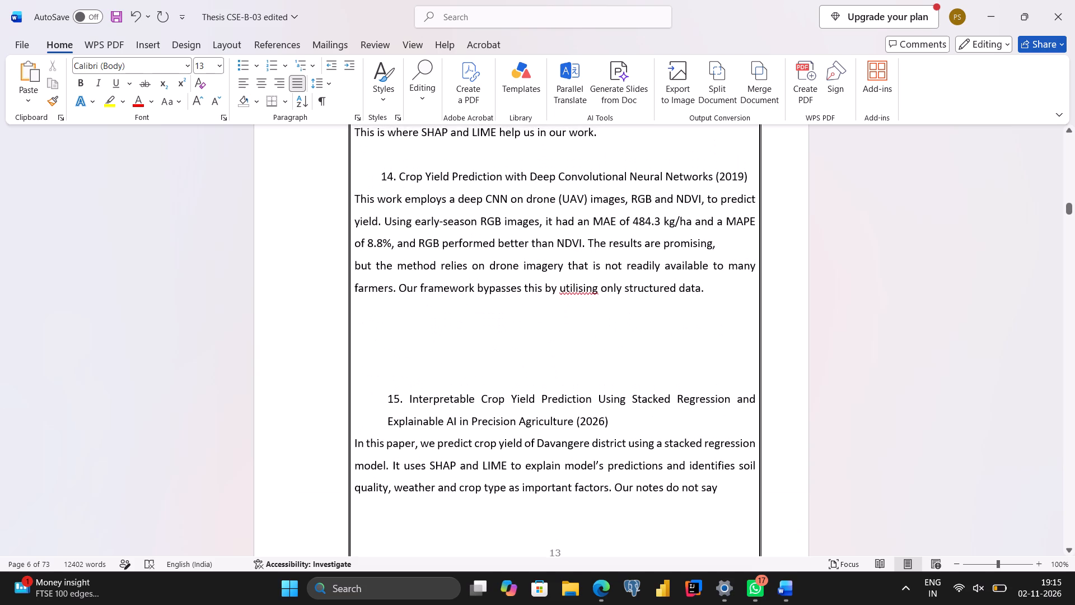
key("BackSpace")
key("BackSpace")
key("BackSpace")
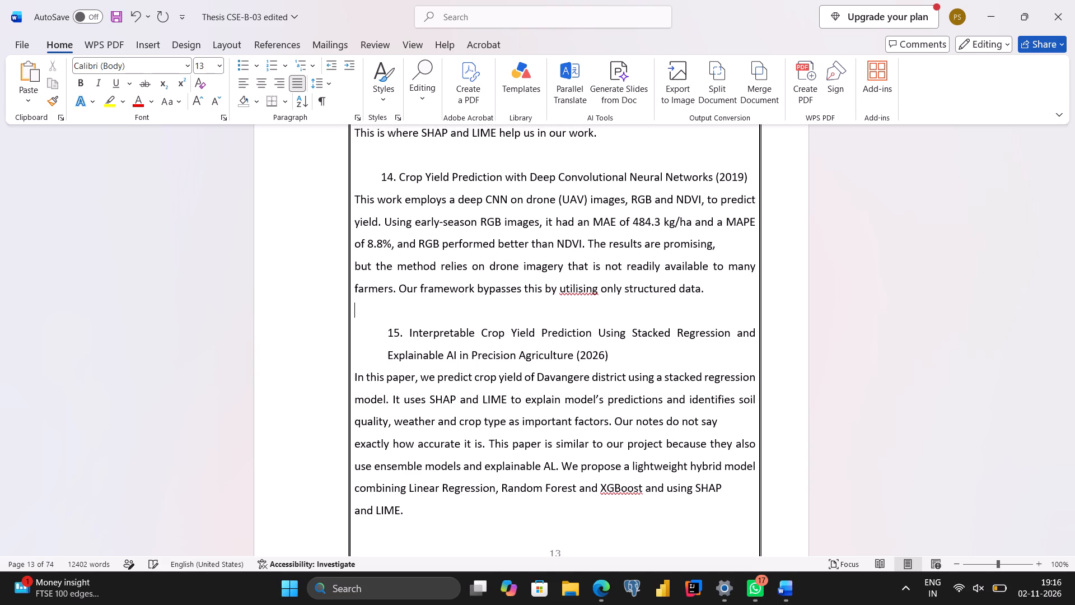
Delete the surplus blank lines above the "CHAPTER 3 METHODOLOGY" heading to pull it back onto page 14, around mid-page.
scroll(446, 197, "down", 5)
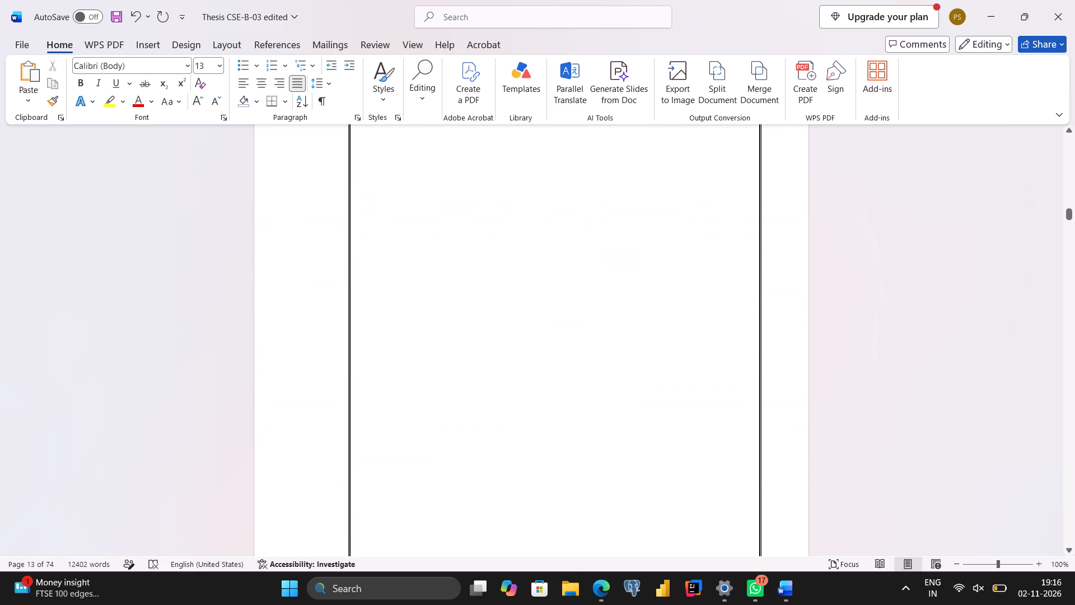
scroll(446, 197, "down", 2)
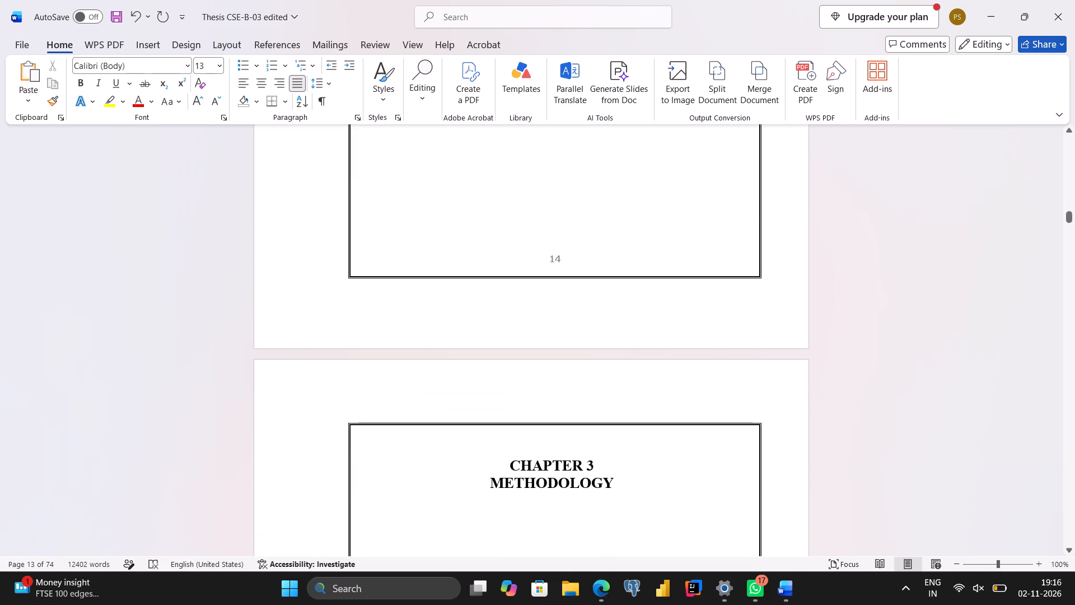
left_click(476, 430)
key("BackSpace")
key("BackSpace")
key("BackSpace")
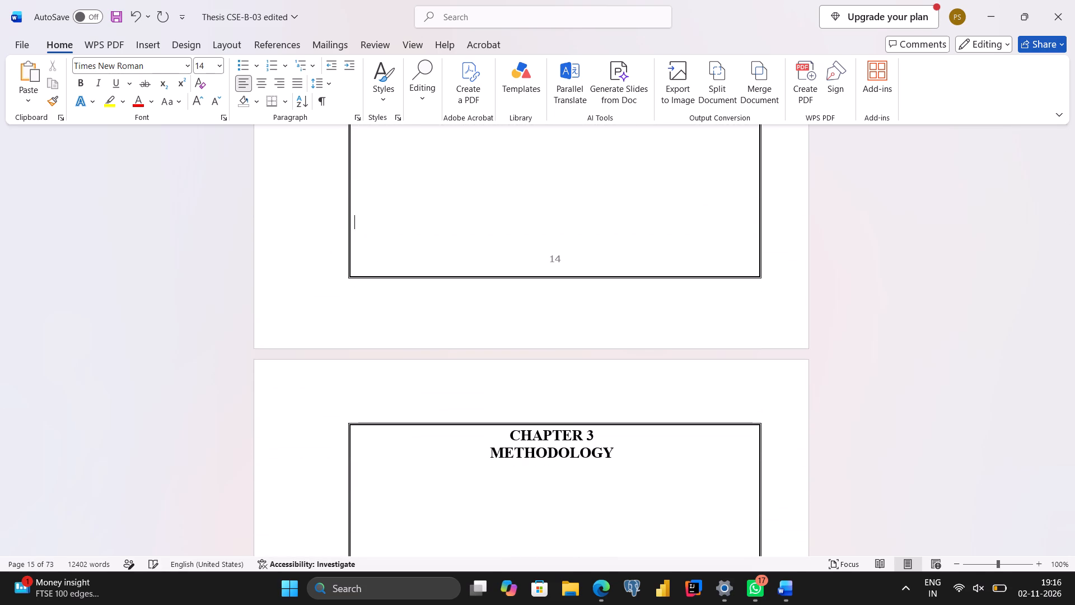
key("BackSpace")
key("BackSpace")
key("BackSpace")
key("BackSpace")
key("BackSpace")
key("BackSpace")
key("BackSpace")
key("BackSpace")
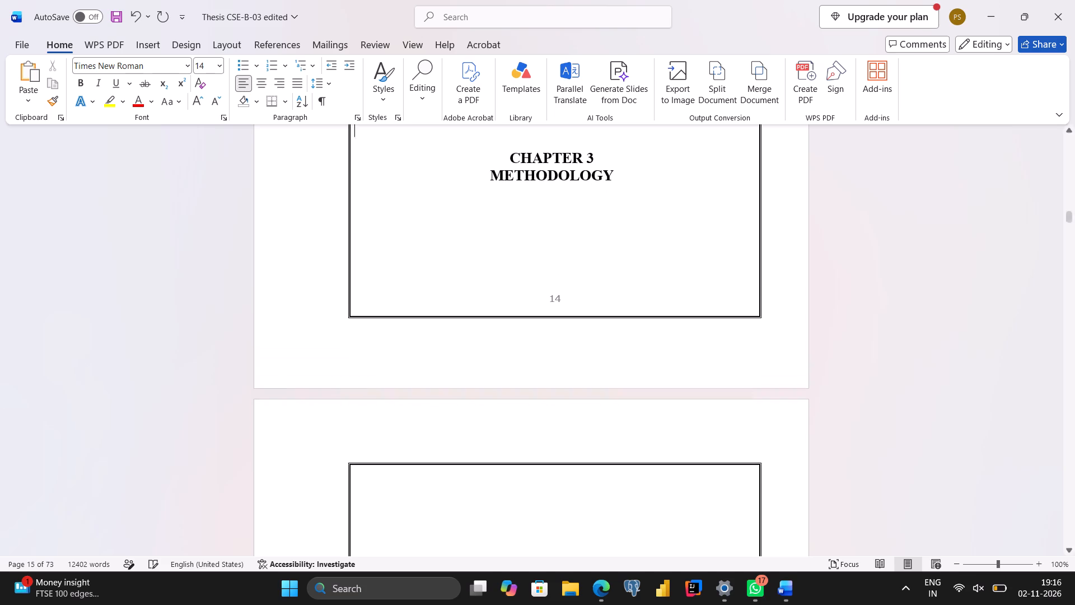
key("BackSpace")
key("BackSpace")
key("BackSpace")
key("BackSpace")
key("BackSpace")
key("BackSpace")
key("BackSpace")
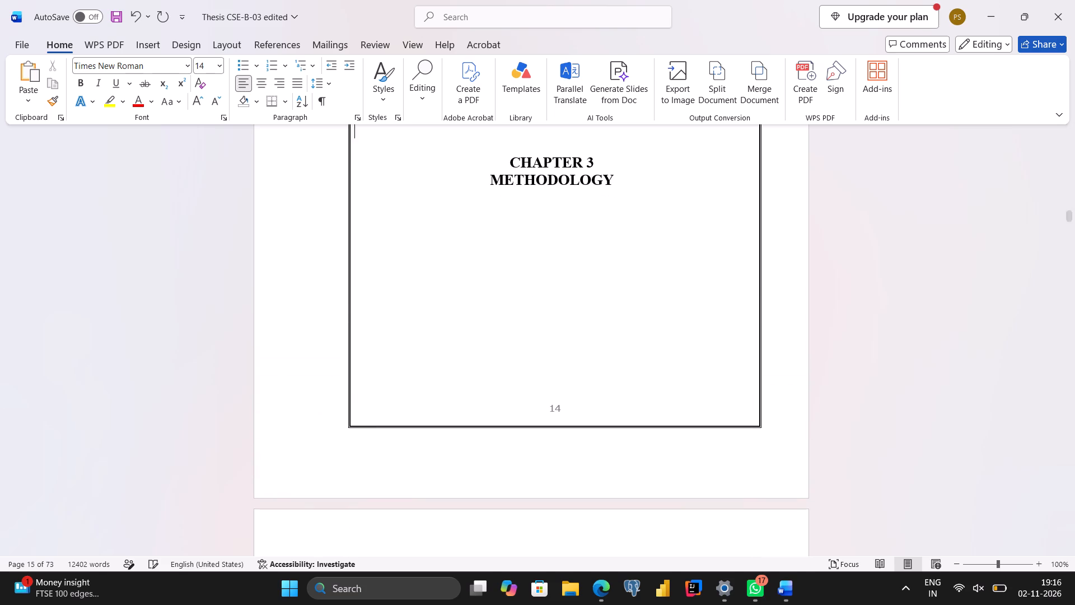
scroll(476, 430, "up", 1)
key("BackSpace")
key("BackSpace")
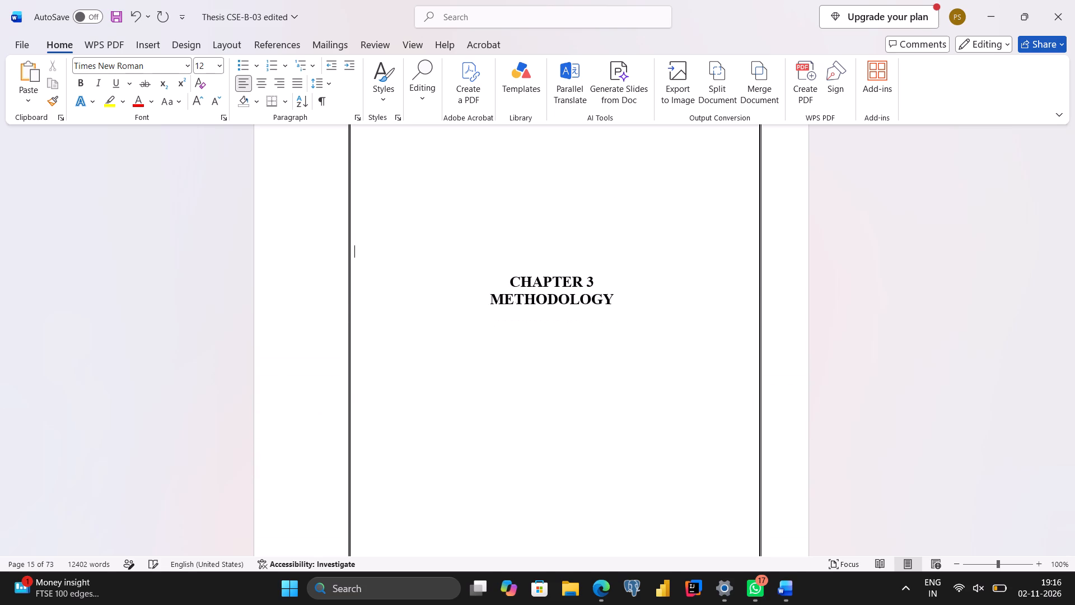
key("BackSpace")
scroll(476, 430, "up", 2)
scroll(476, 430, "down", 1)
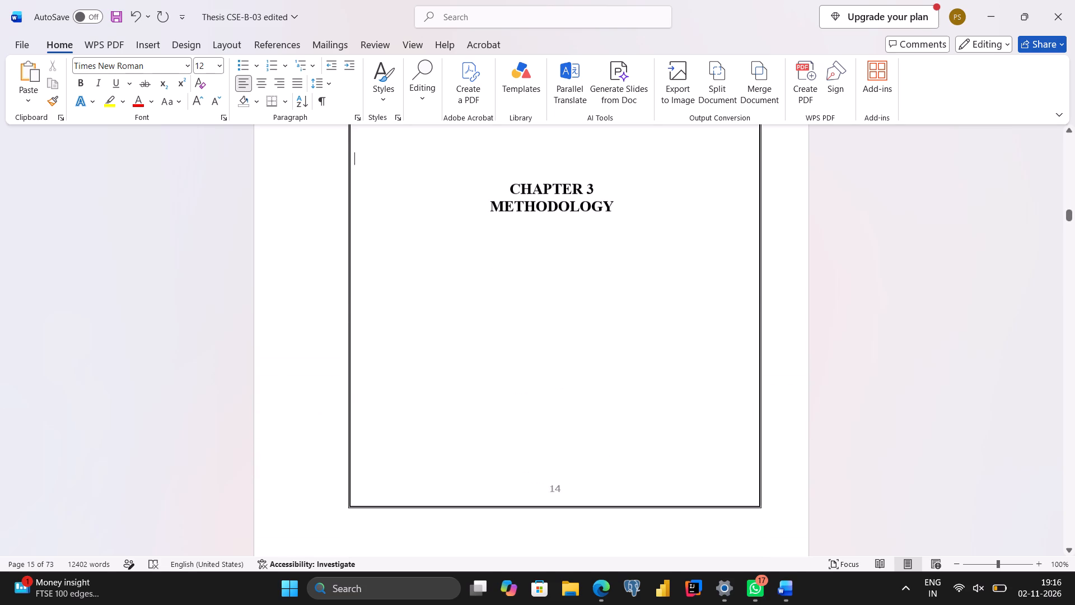
scroll(476, 430, "down", 1)
key("BackSpace")
Delete one blank line above the Fig.1 Methodology diagram.
scroll(476, 430, "down", 3)
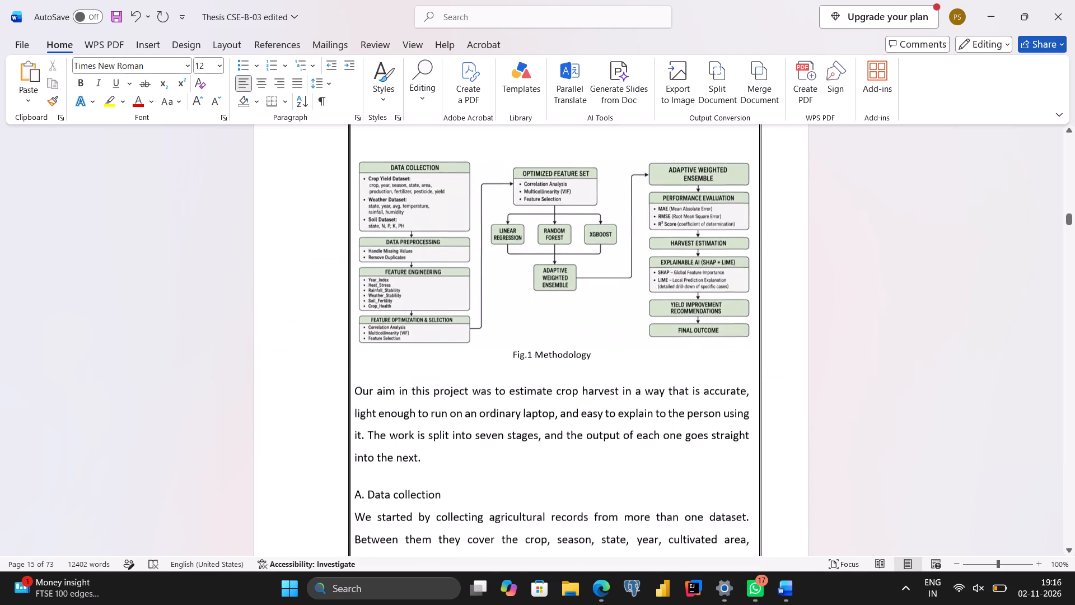
scroll(476, 430, "up", 1)
left_click(406, 236)
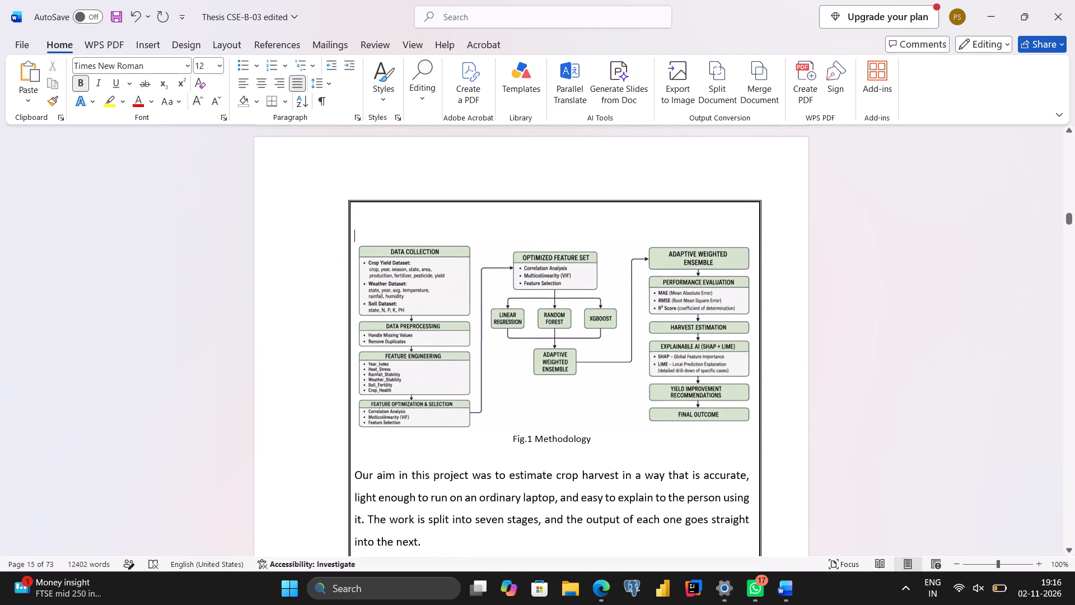
key("BackSpace")
Insert two blank lines below the Heat Stress Index equation to push "Where," and its definitions onto the next page.
scroll(406, 236, "down", 1)
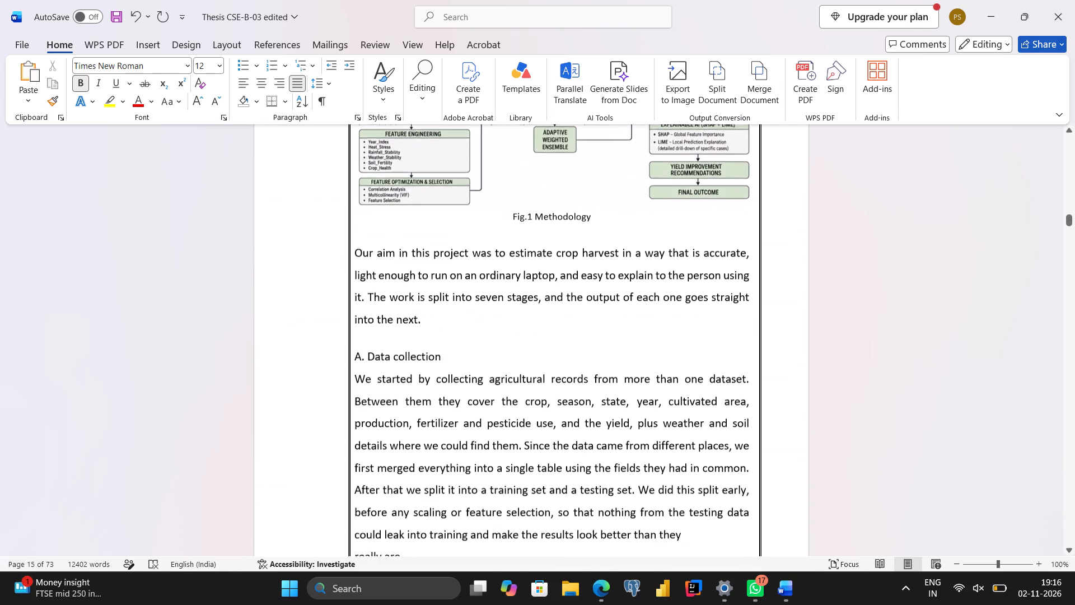
scroll(406, 236, "down", 2)
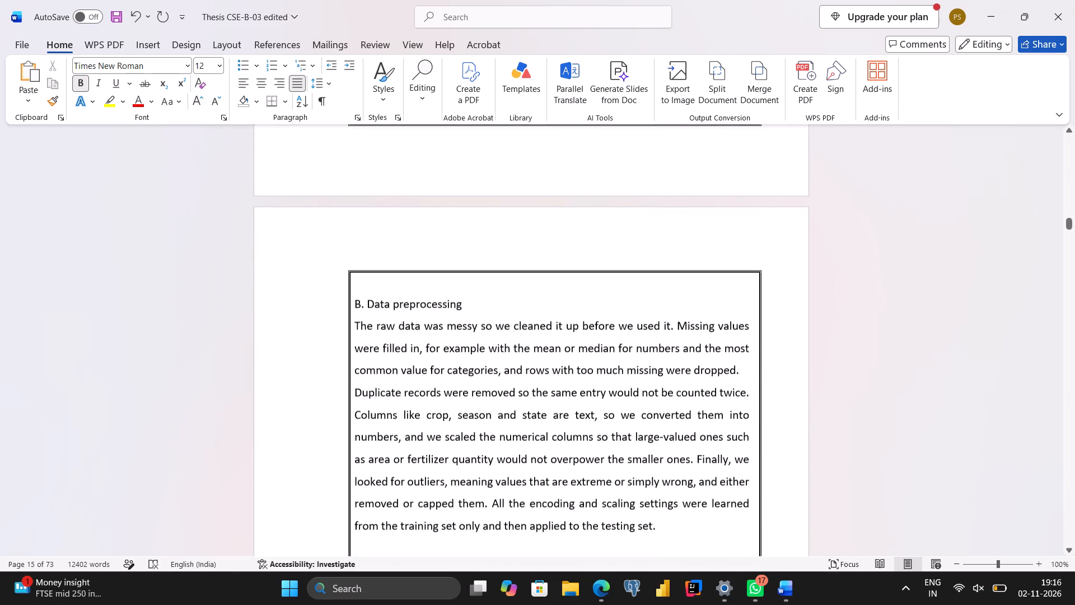
scroll(406, 236, "down", 4)
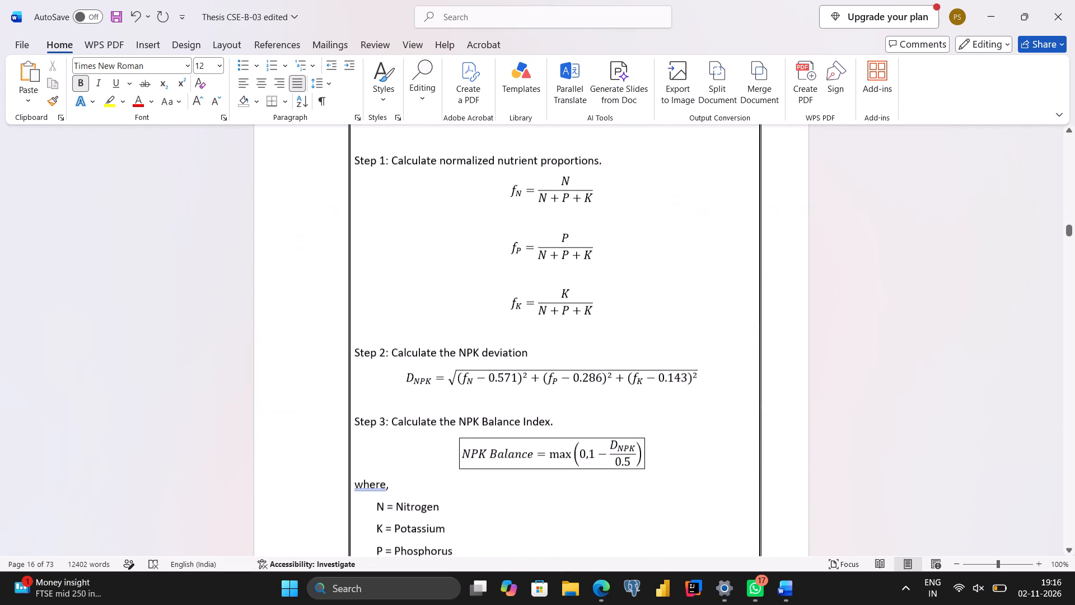
scroll(406, 236, "up", 1)
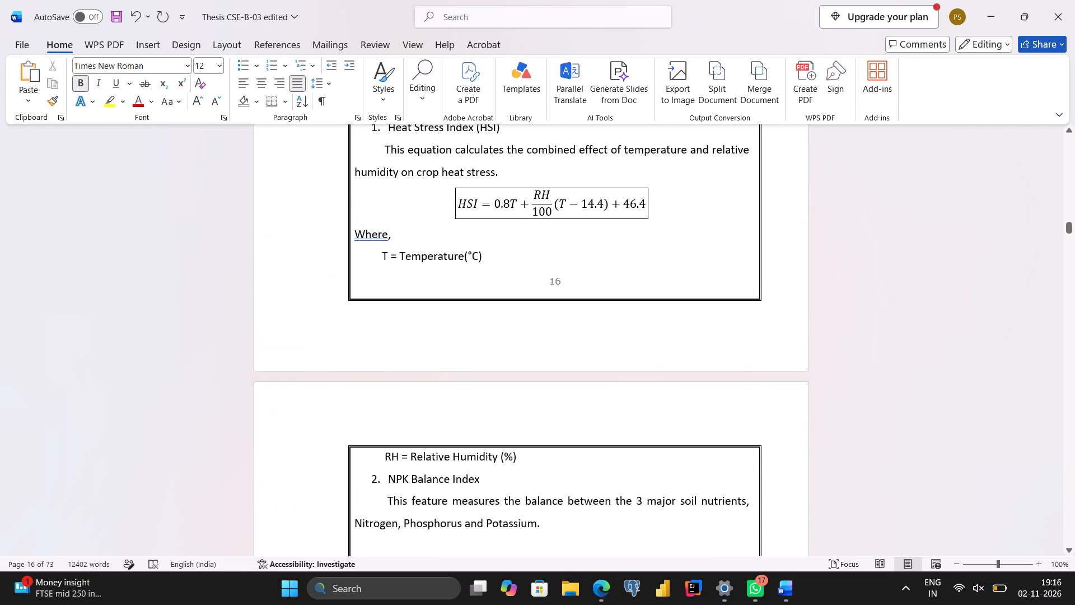
left_click(375, 217)
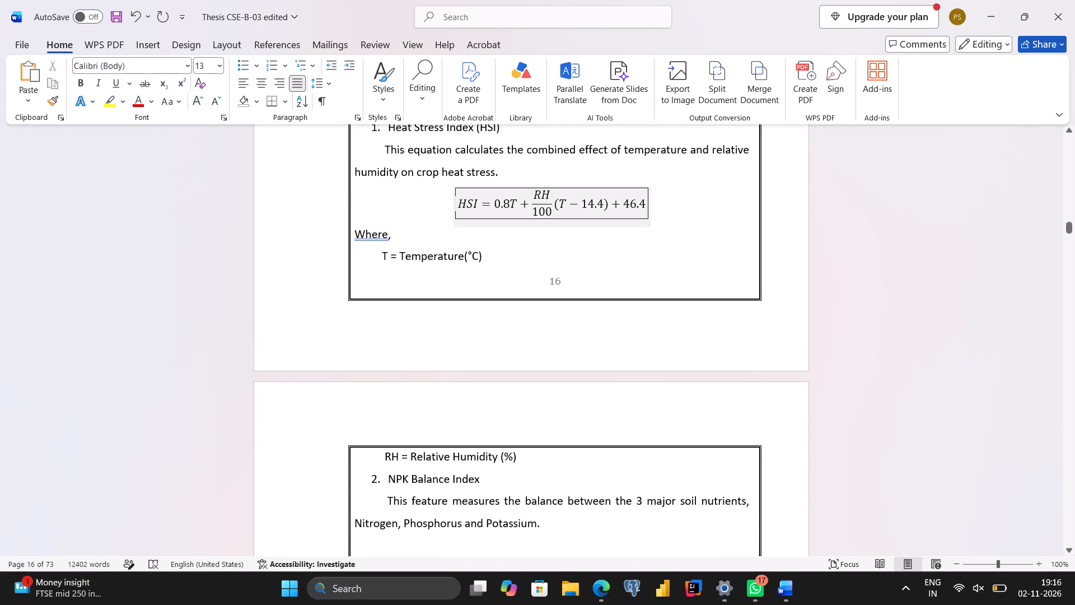
left_click(680, 202)
key("Return")
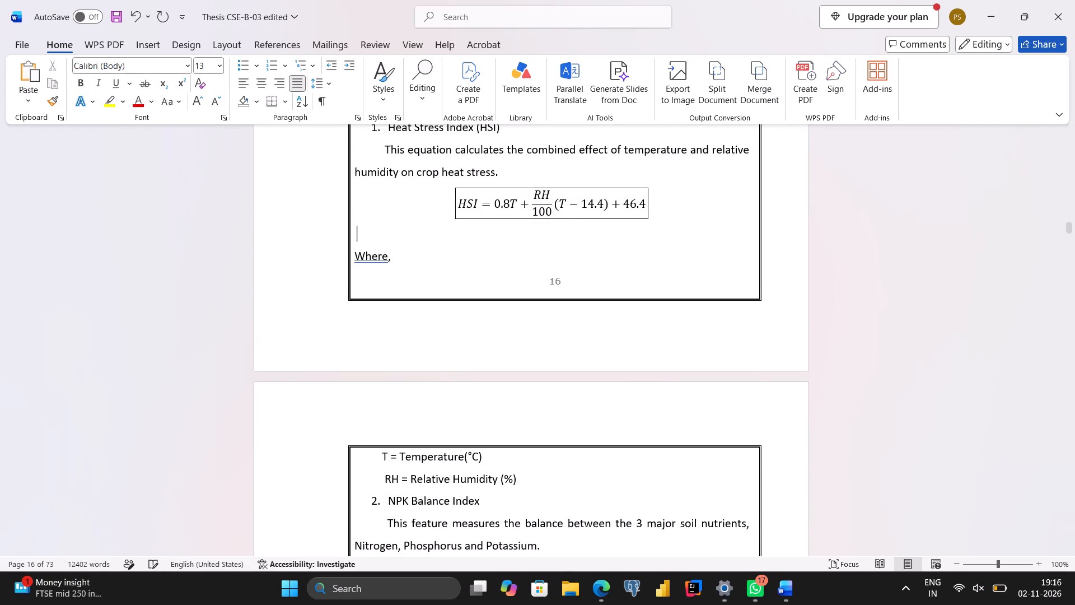
key("Return")
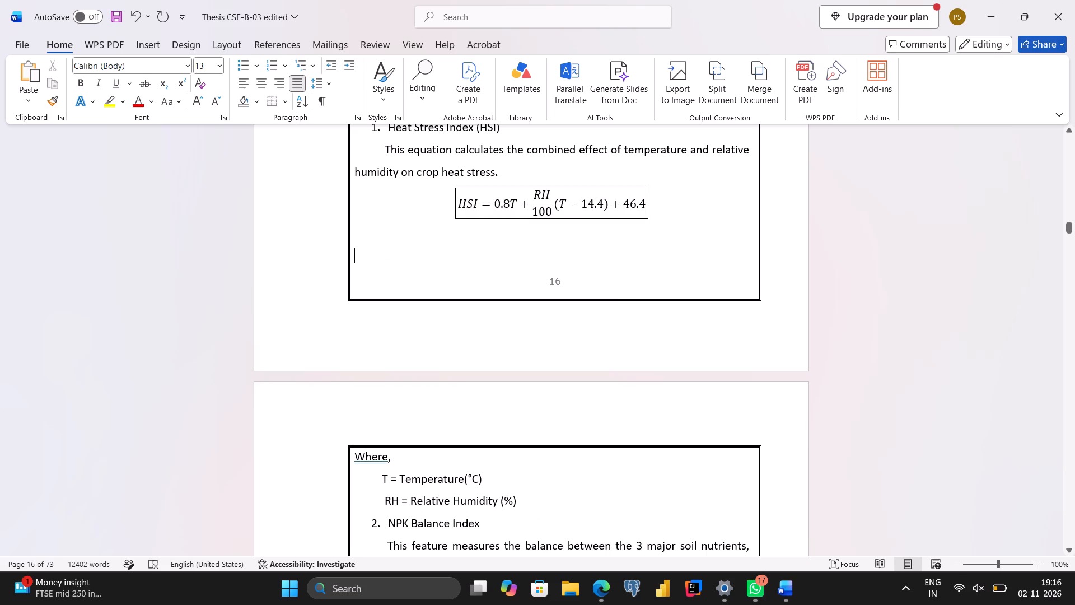
Replace the comma after "Where" in the Heat Stress Index section with a colon.
left_click(410, 467)
key("BackSpace")
key("shift+colon")
Replace the comma after "where" below the NPK Balance equation with a colon.
scroll(410, 467, "down", 5)
scroll(410, 467, "up", 1)
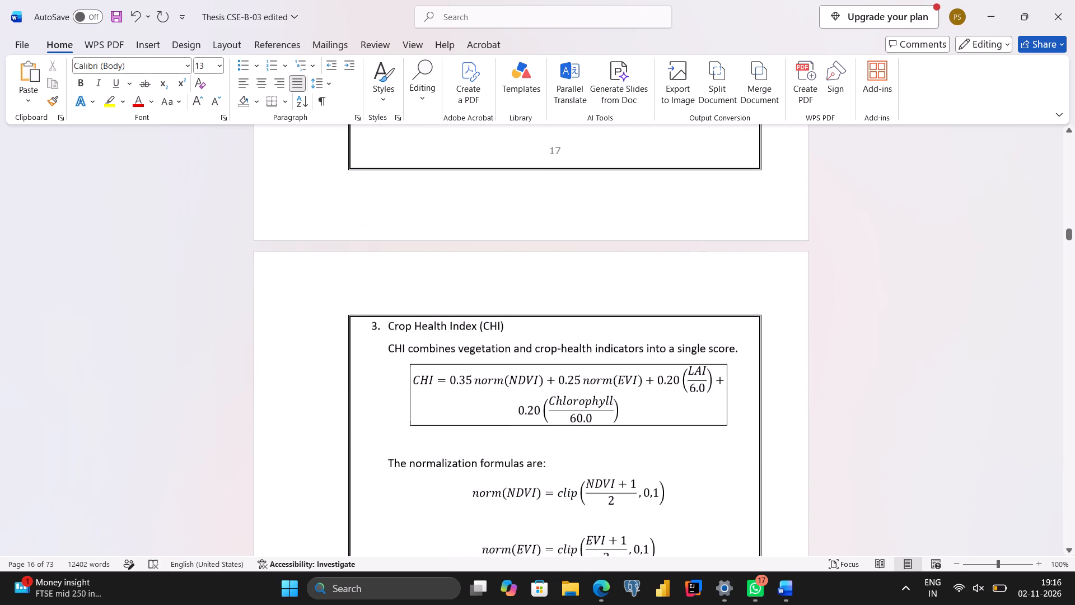
scroll(410, 467, "up", 1)
left_click(390, 211)
key("BackSpace")
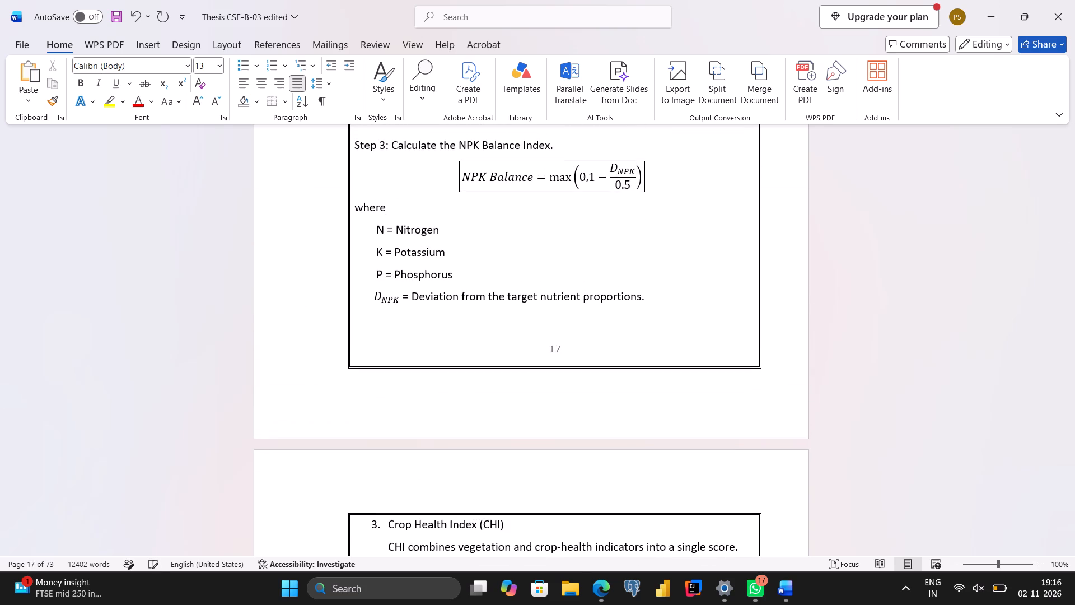
key("shift+colon")
Insert one blank line above the "CHAPTER 4 DATA COLLECTION / TOOLS / PLATFORM USED" heading to move it down its title page.
scroll(390, 211, "down", 2)
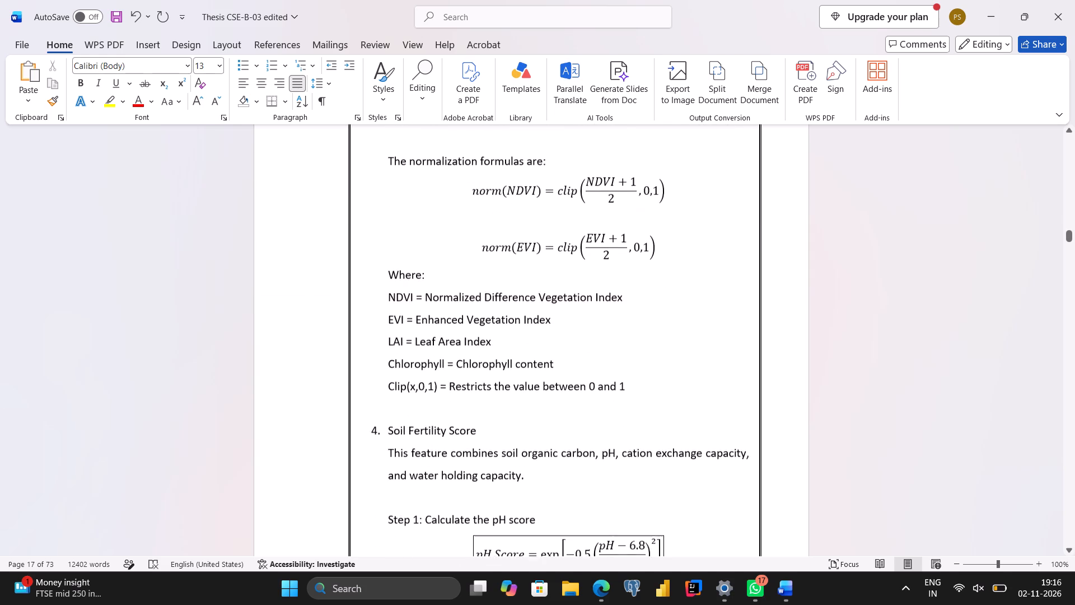
scroll(390, 211, "down", 3)
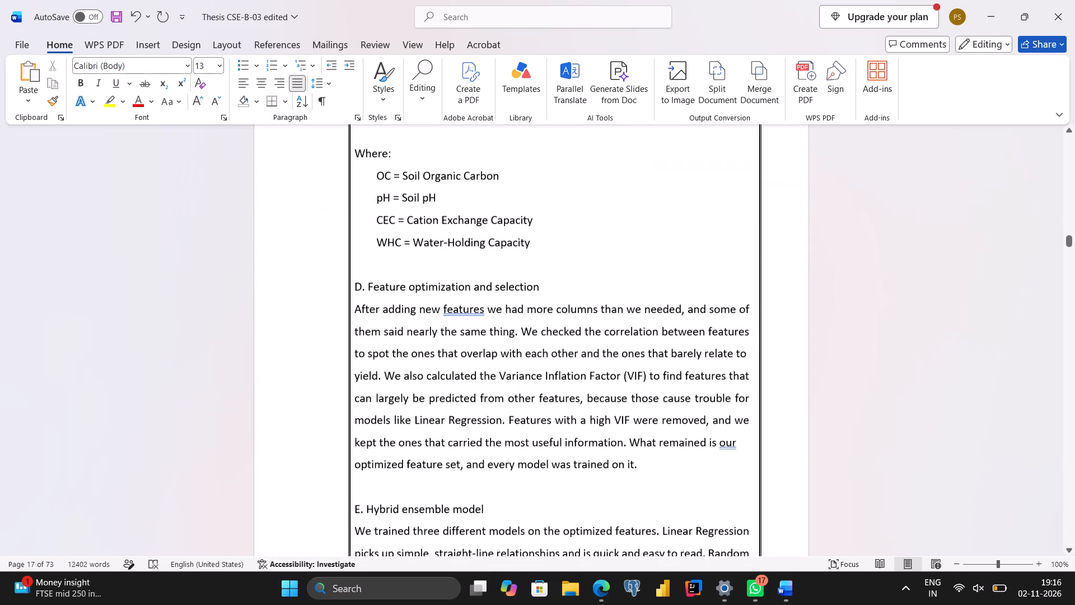
scroll(390, 211, "down", 4)
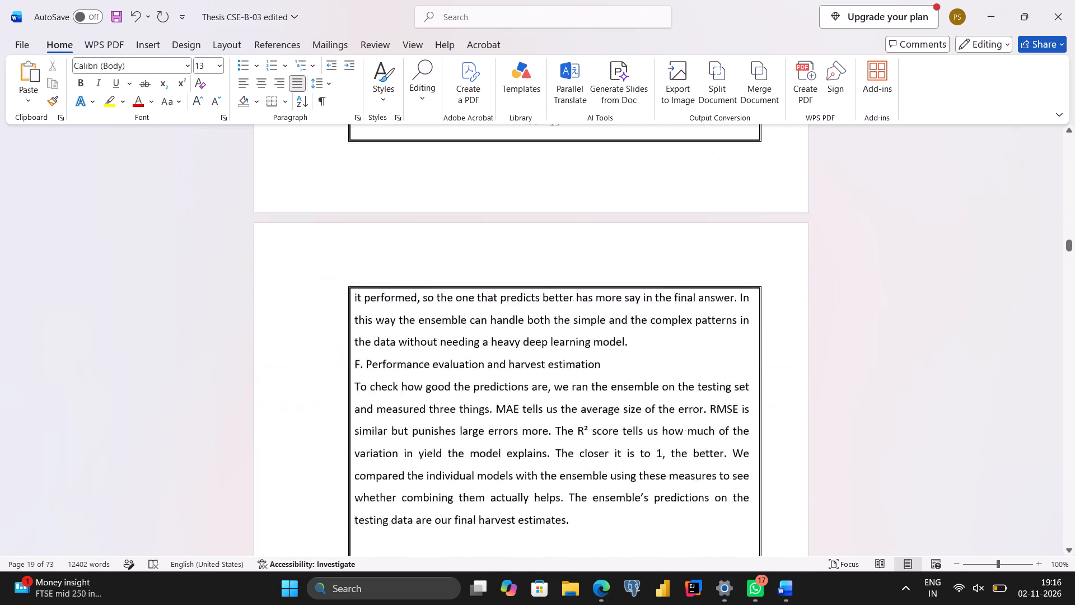
scroll(390, 211, "down", 5)
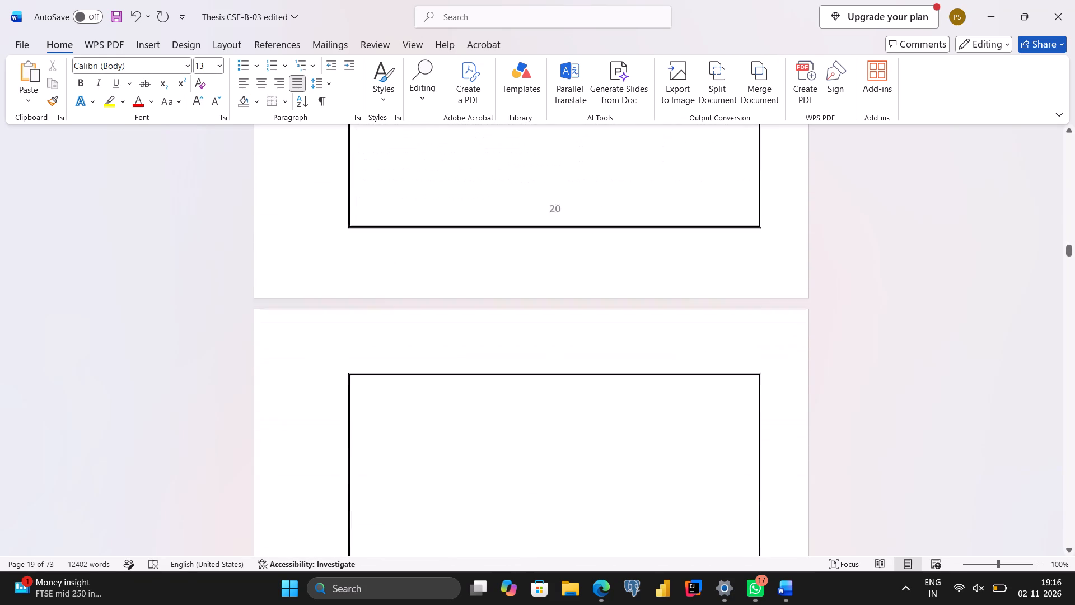
scroll(390, 211, "down", 2)
left_click(460, 174)
key("Return")
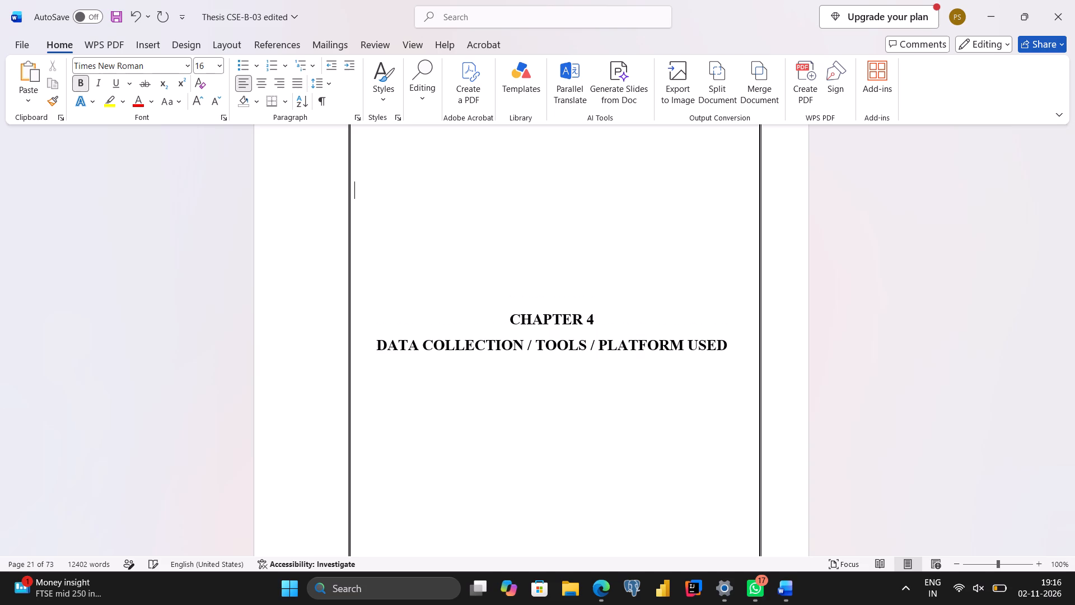
Insert one blank line above the "1.5. Dataset Division and Model Evaluation" heading to push it onto the next page.
scroll(460, 174, "down", 3)
scroll(443, 271, "down", 1)
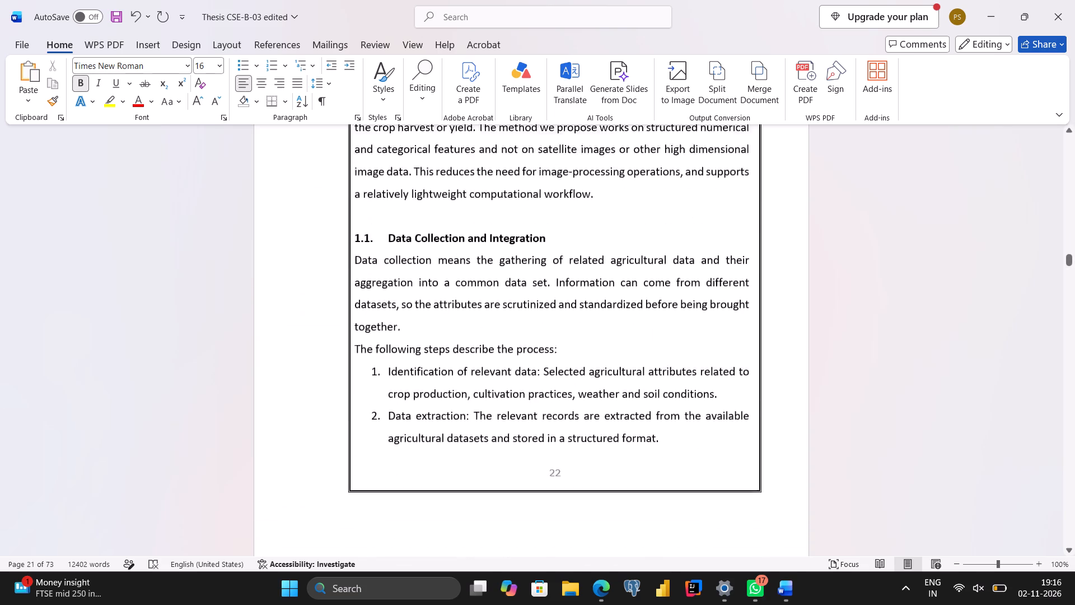
scroll(443, 271, "down", 5)
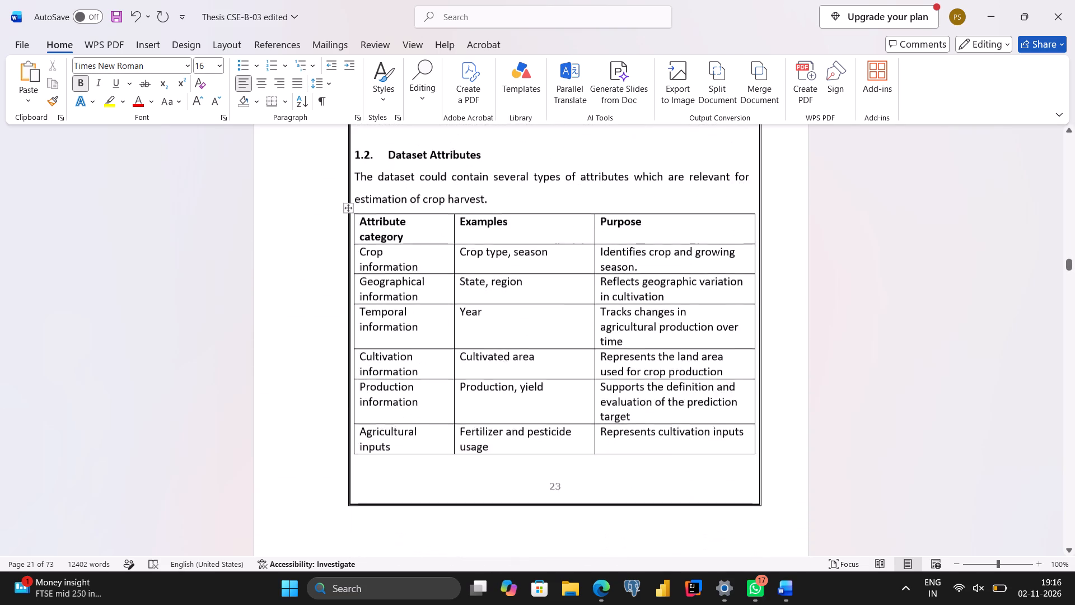
scroll(443, 271, "down", 5)
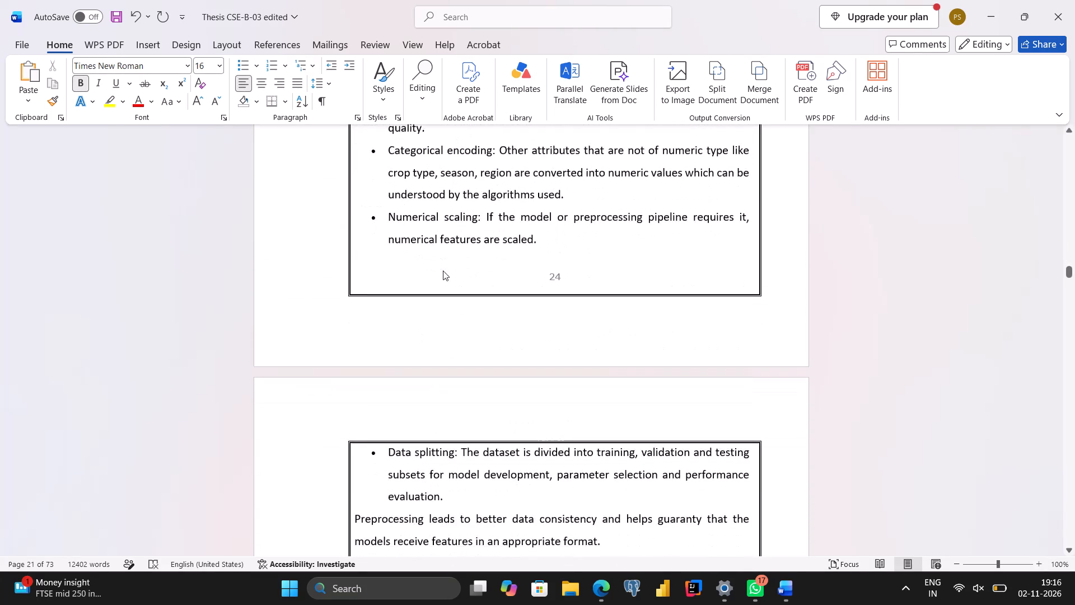
scroll(443, 271, "down", 5)
scroll(443, 271, "up", 1)
left_click(404, 279)
key("Return")
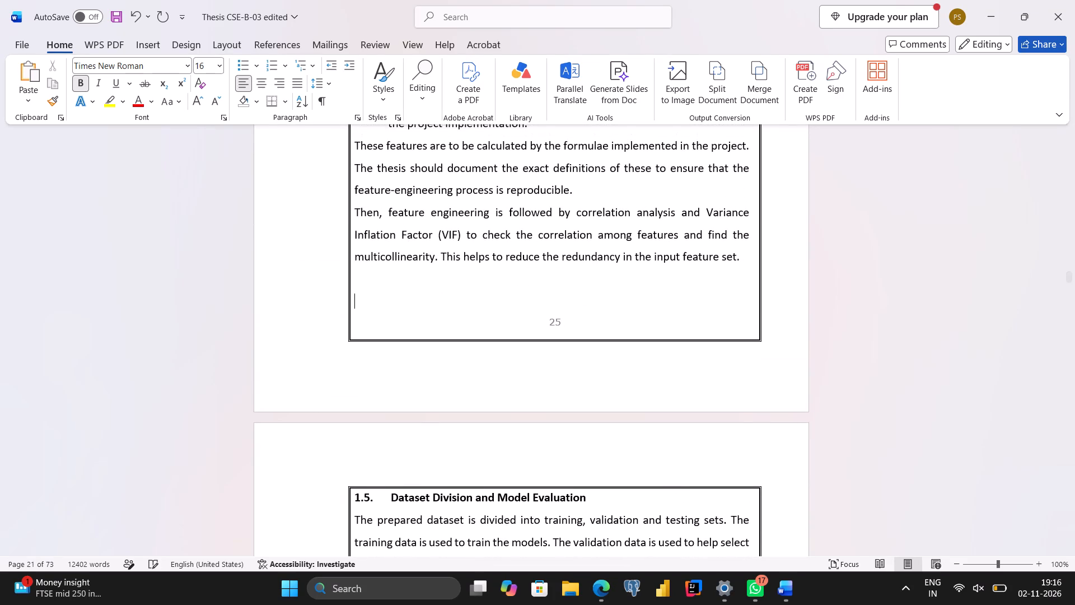
Delete one of the extra blank lines above the "2. Tools and Technologies Used" heading.
scroll(404, 279, "down", 2)
left_click(390, 361)
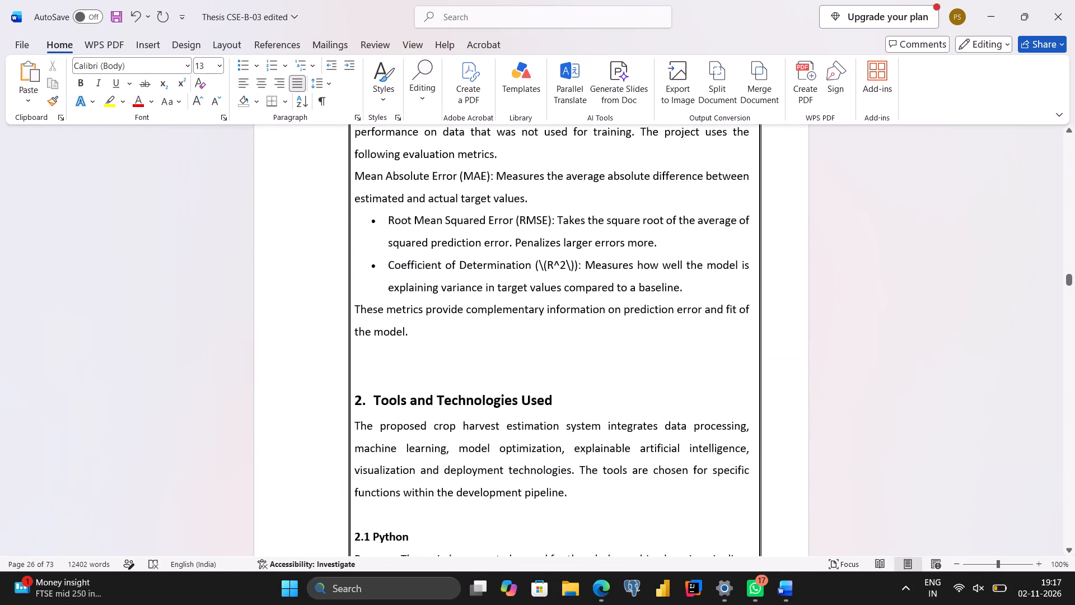
key("BackSpace")
Insert one blank line above the "2.3 NumPy" heading to push it onto the next page with its text.
scroll(390, 361, "down", 2)
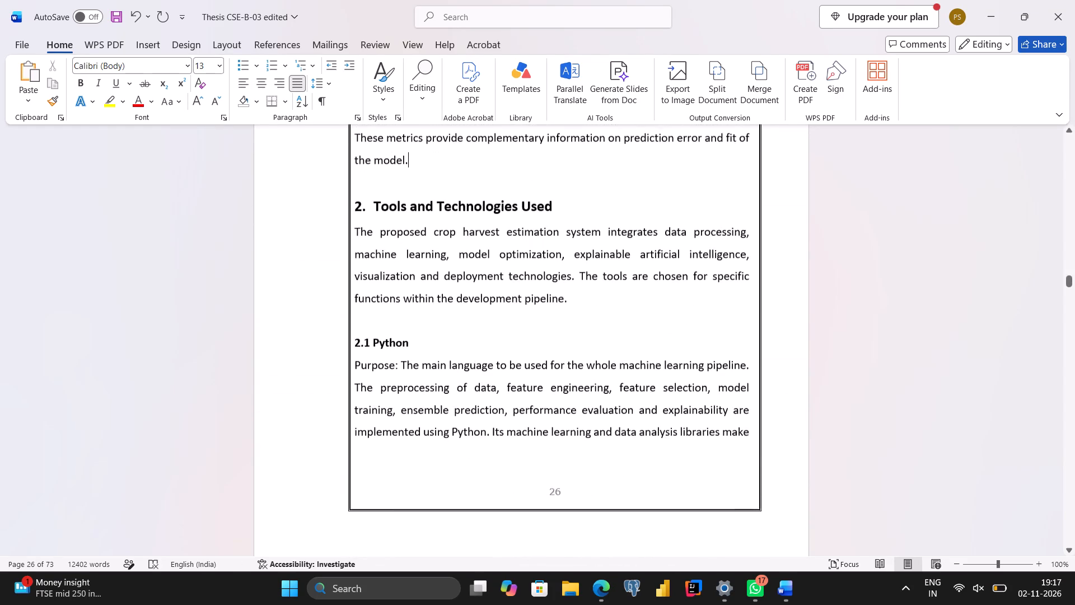
scroll(390, 361, "down", 3)
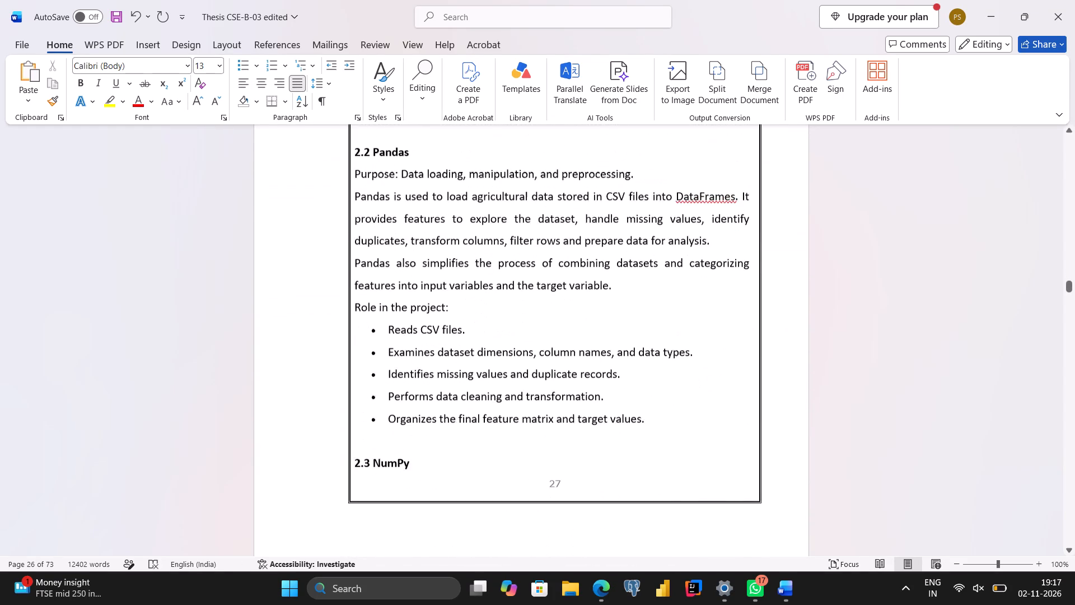
scroll(390, 361, "down", 2)
scroll(286, 281, "up", 1)
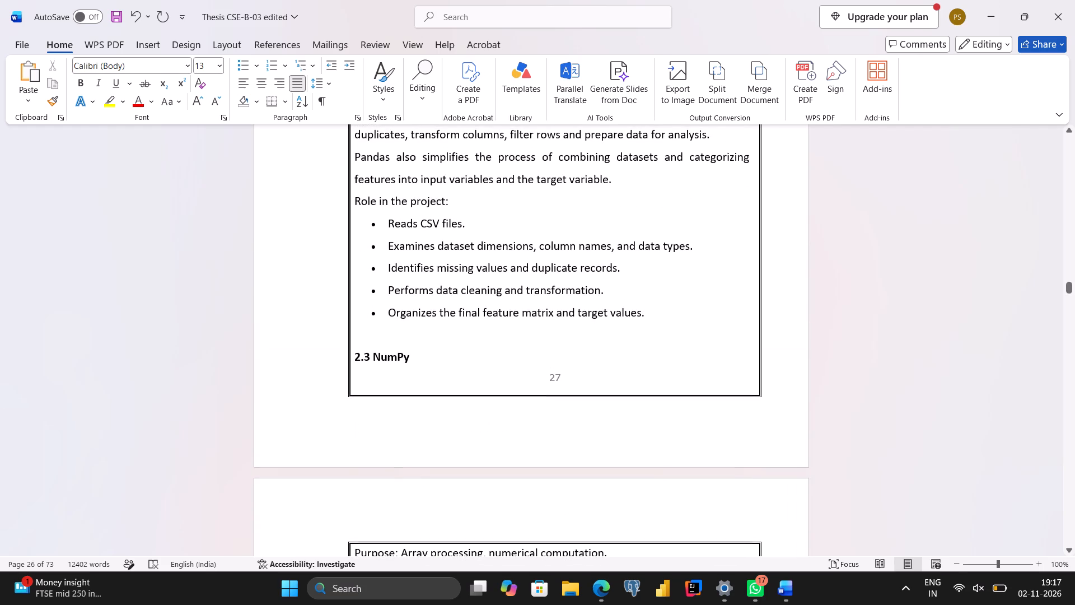
left_click(364, 328)
key("Return")
Replace the raw LaTeX code in the Linear Regression bullet under 2.3 NumPy with the w₁ŷ_LR term cut from the weighted prediction equation, followed by a space.
scroll(364, 328, "down", 2)
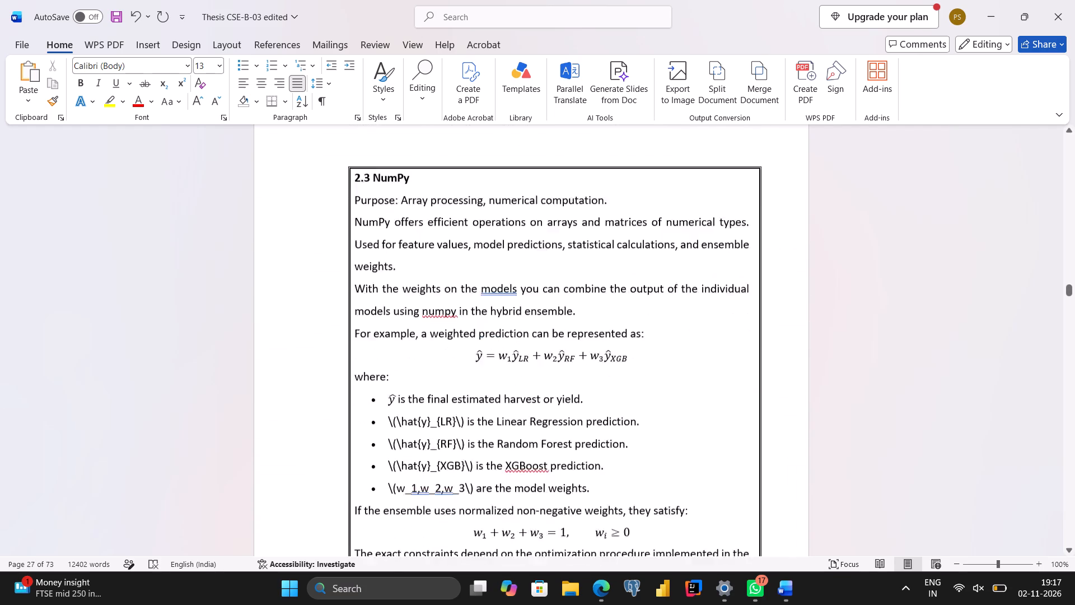
scroll(364, 328, "down", 1)
scroll(364, 328, "up", 1)
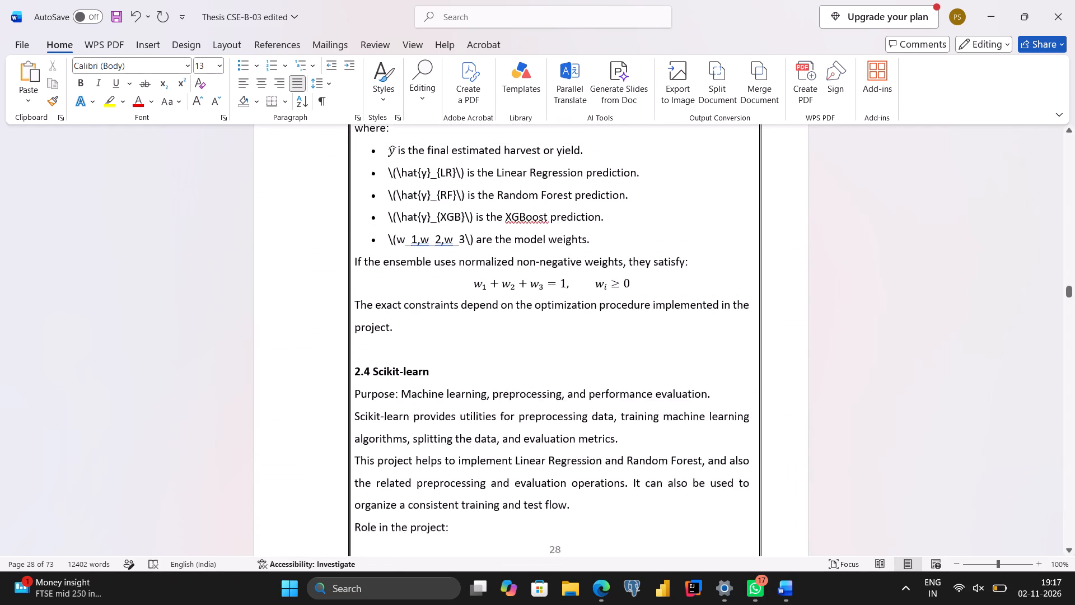
scroll(364, 328, "up", 2)
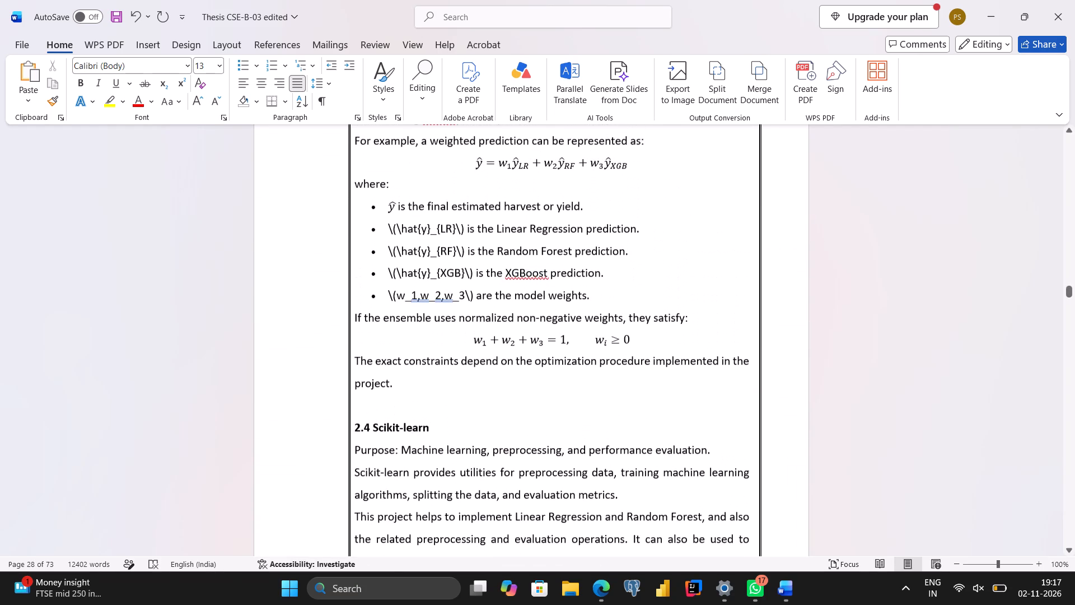
scroll(364, 328, "up", 1)
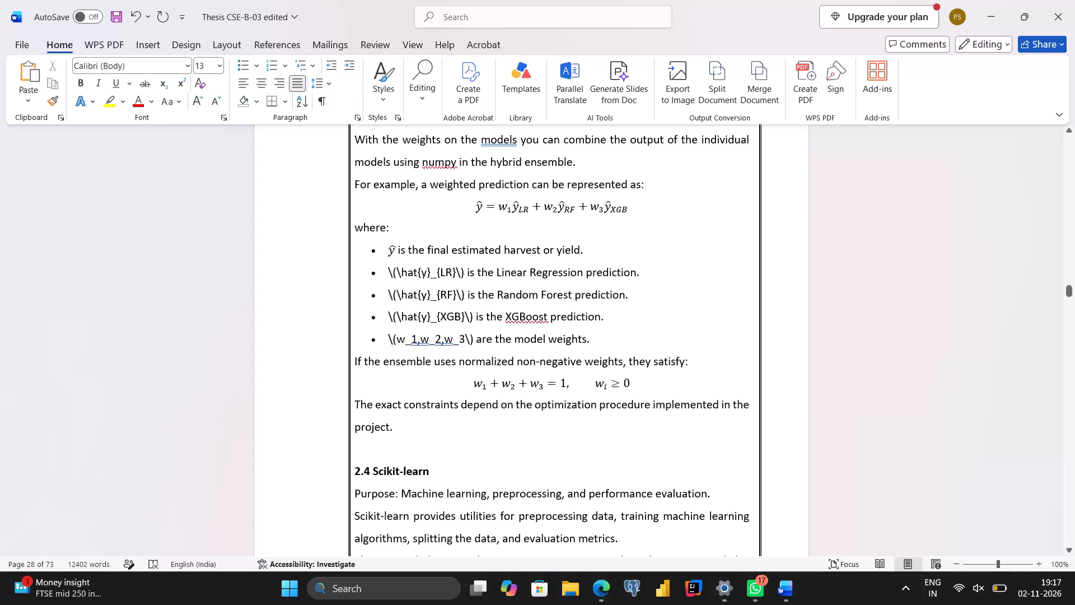
left_click_drag(389, 274, 442, 278)
left_click_drag(442, 278, 466, 279)
key("BackSpace")
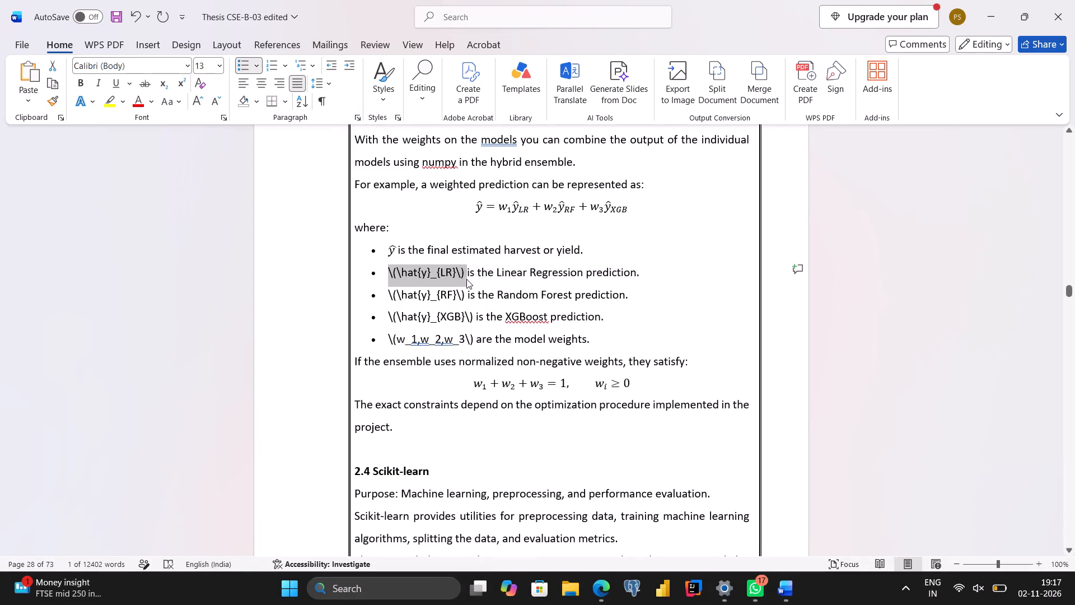
left_click_drag(499, 204, 519, 206)
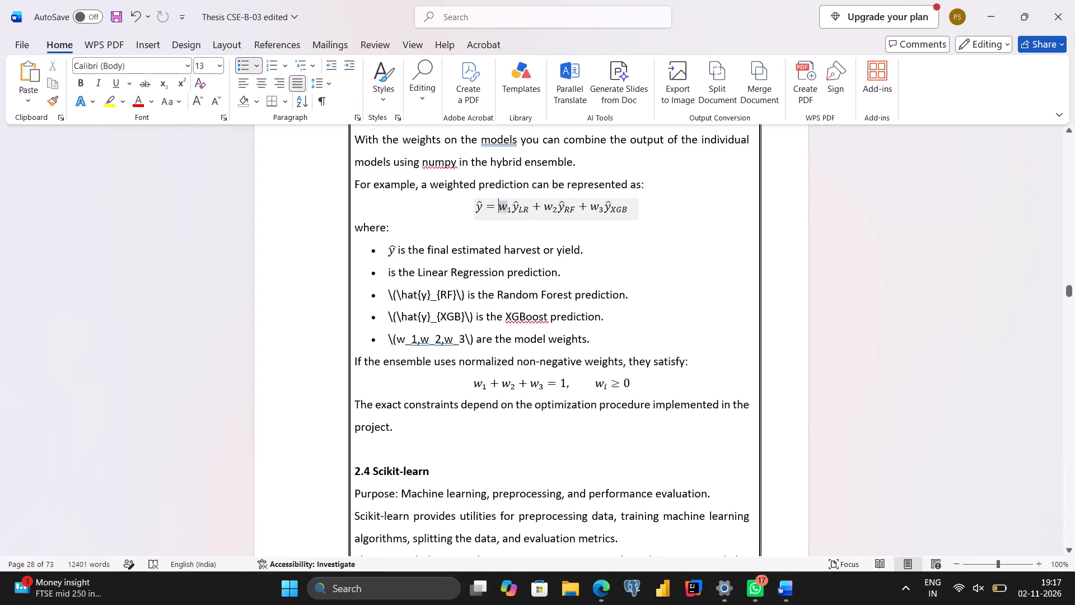
left_click_drag(519, 206, 527, 208)
key("ctrl+x")
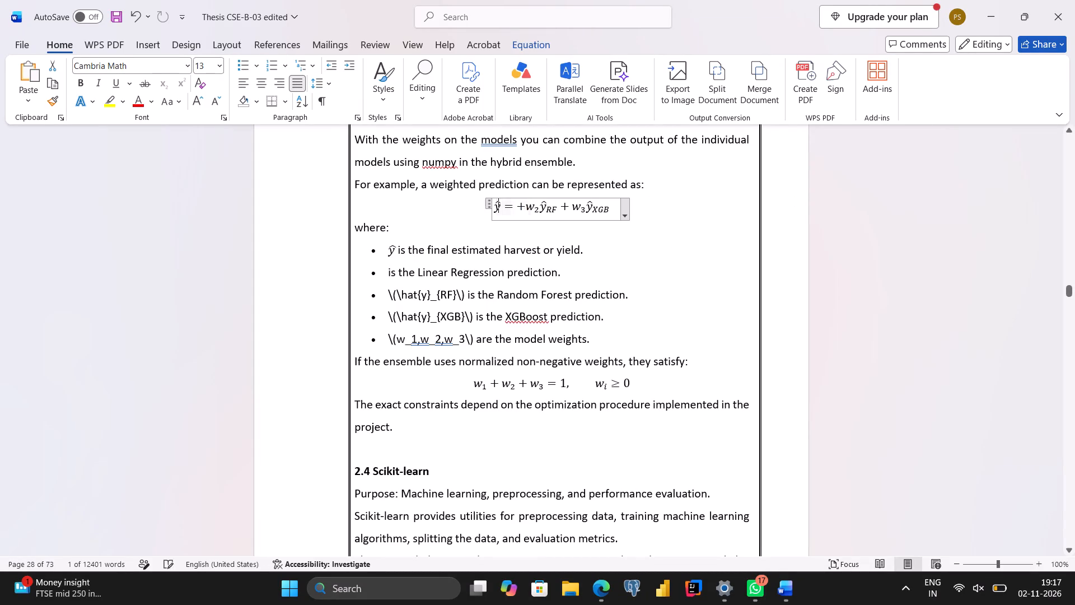
left_click(390, 272)
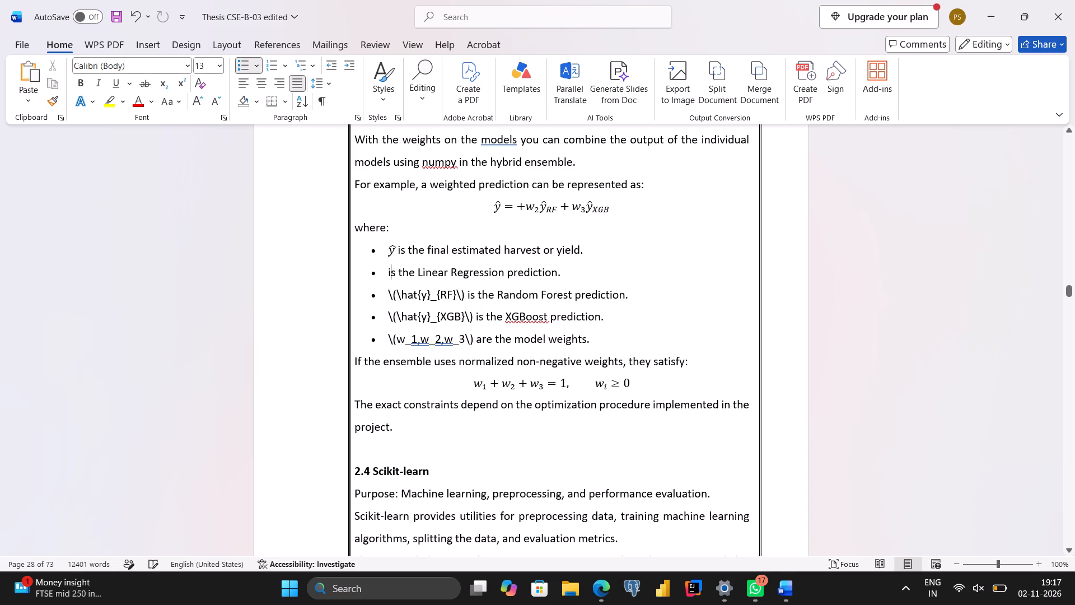
left_click(387, 276)
key("ctrl+v")
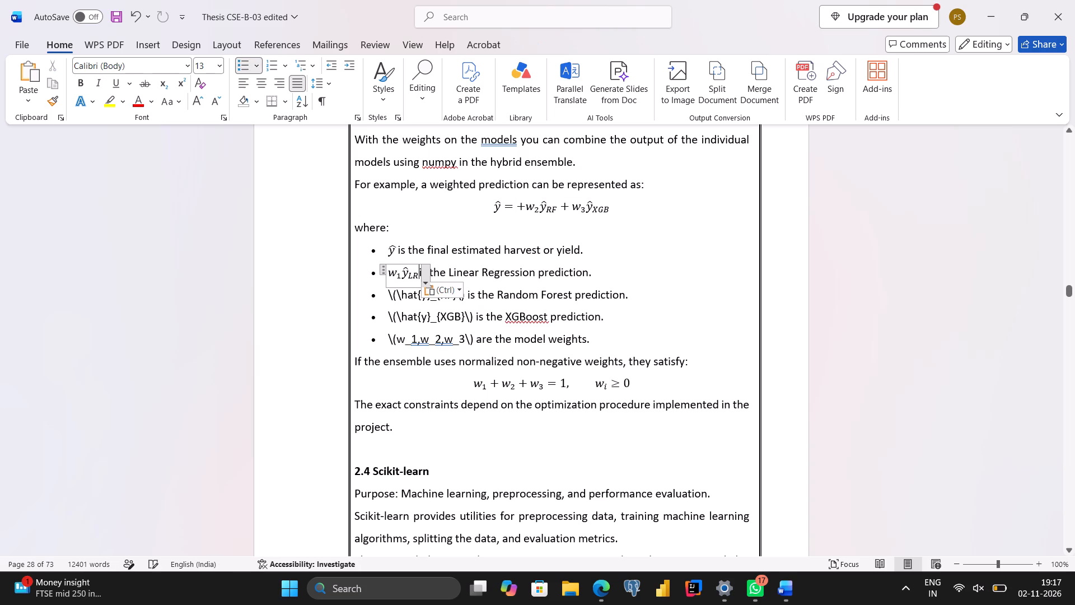
key("space")
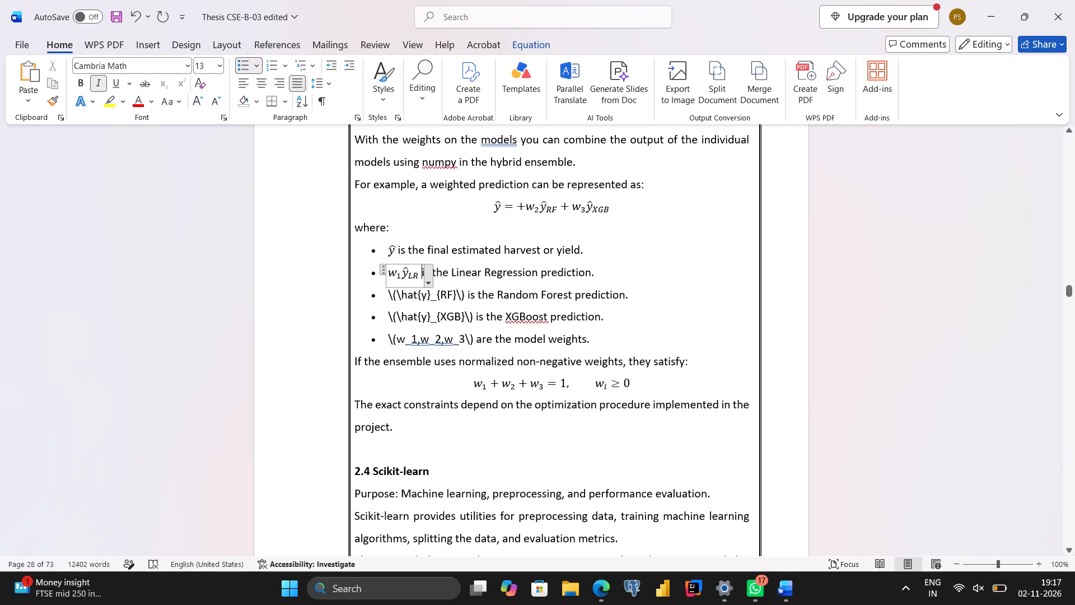
left_click(619, 249)
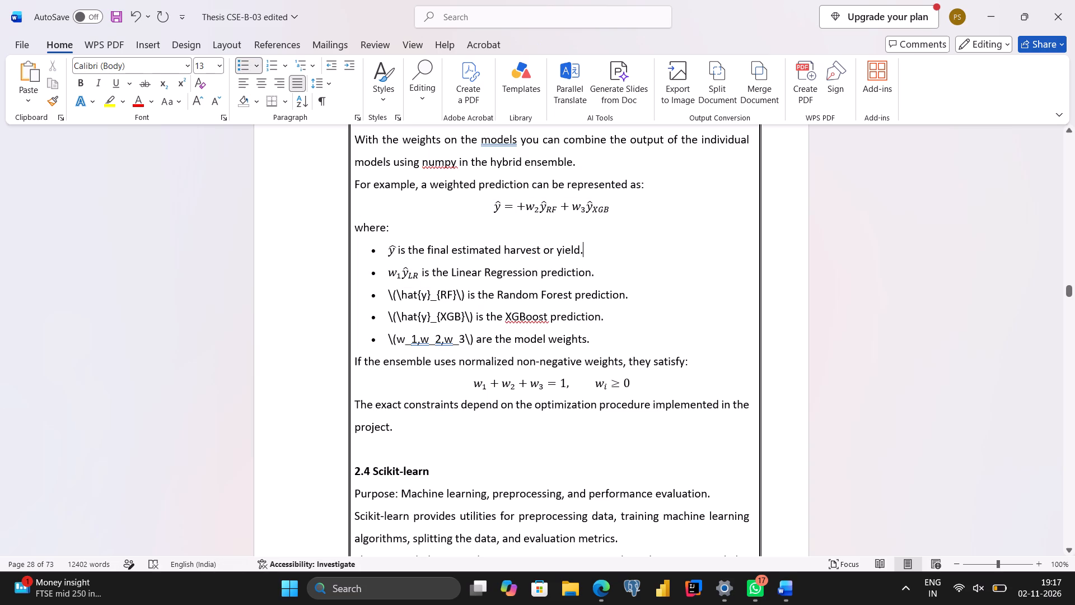
Paste the w₁ŷ_LR term back into the weighted prediction equation, directly after the equals sign.
left_click(520, 206)
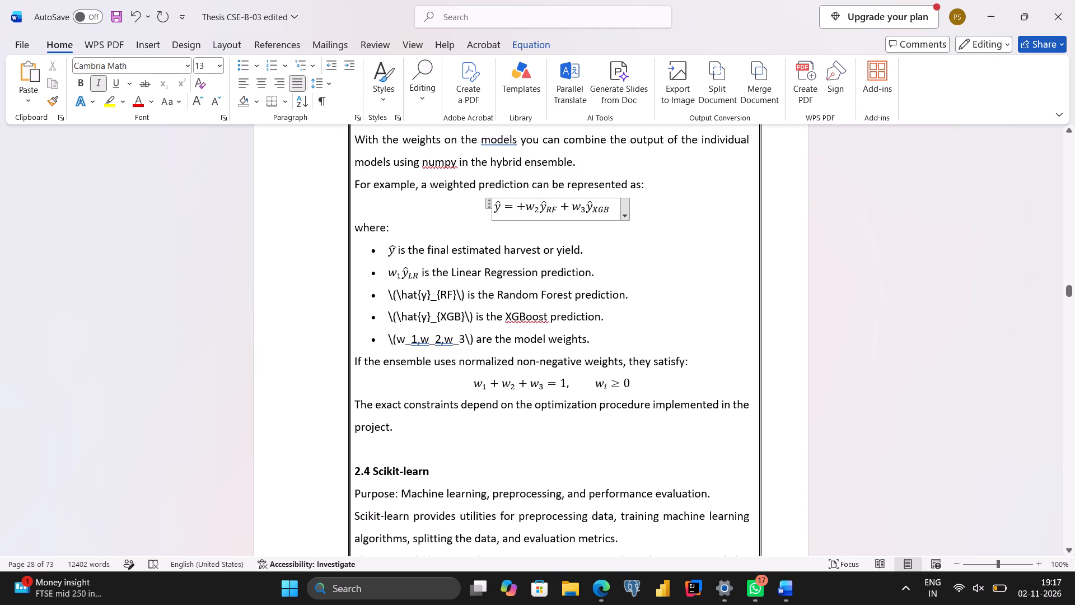
key("ctrl+v")
left_click(546, 198)
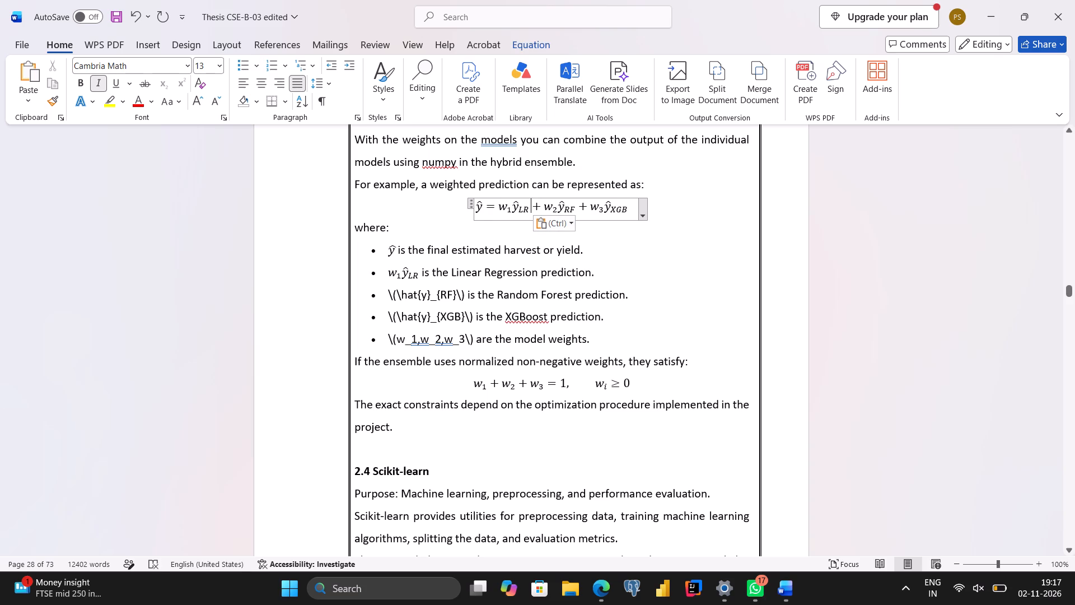
Replace the raw LaTeX code in the Random Forest bullet with the w₂ŷ_RF term copied from the weighted prediction equation.
left_click_drag(547, 206, 580, 208)
key("ctrl+c")
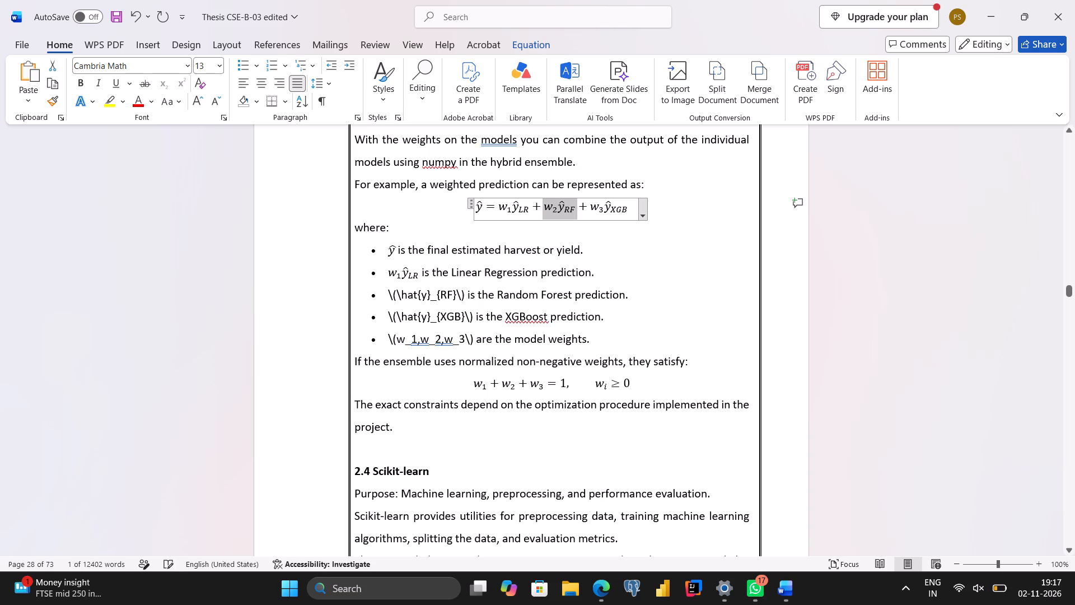
left_click_drag(389, 296, 467, 285)
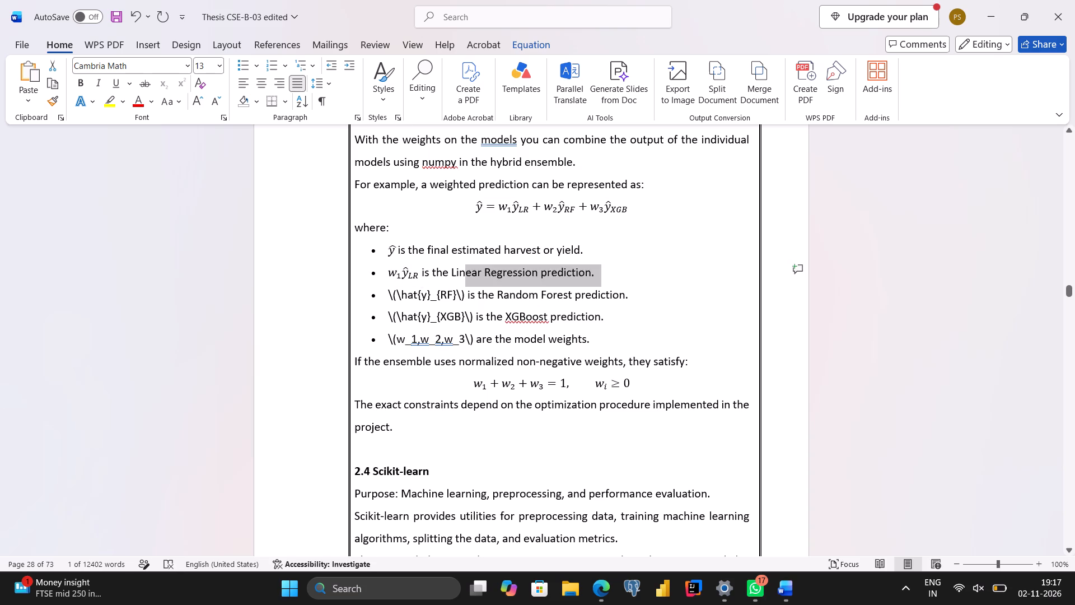
left_click_drag(467, 285, 464, 296)
key("ctrl+v")
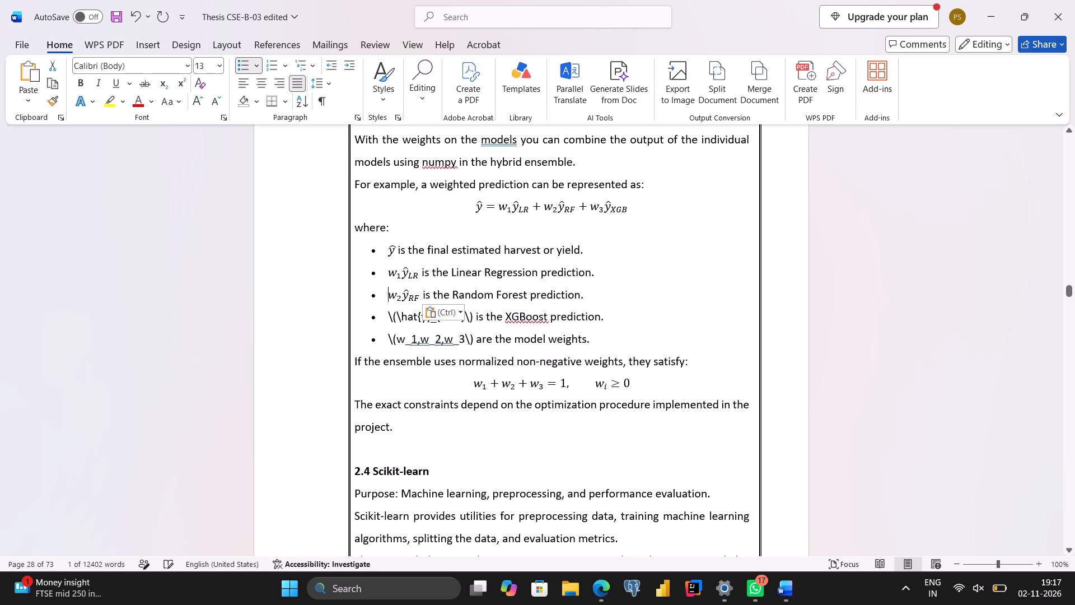
left_click(629, 283)
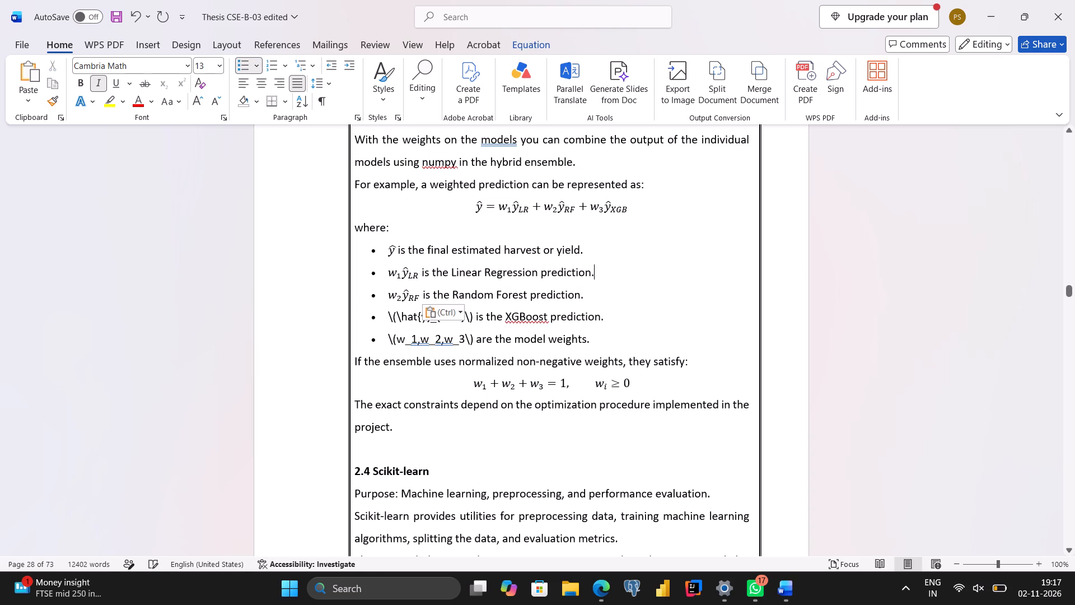
Replace the raw LaTeX code in the XGBoost bullet with the w₃ŷ_XGB term copied from the weighted prediction equation.
left_click_drag(591, 207, 600, 207)
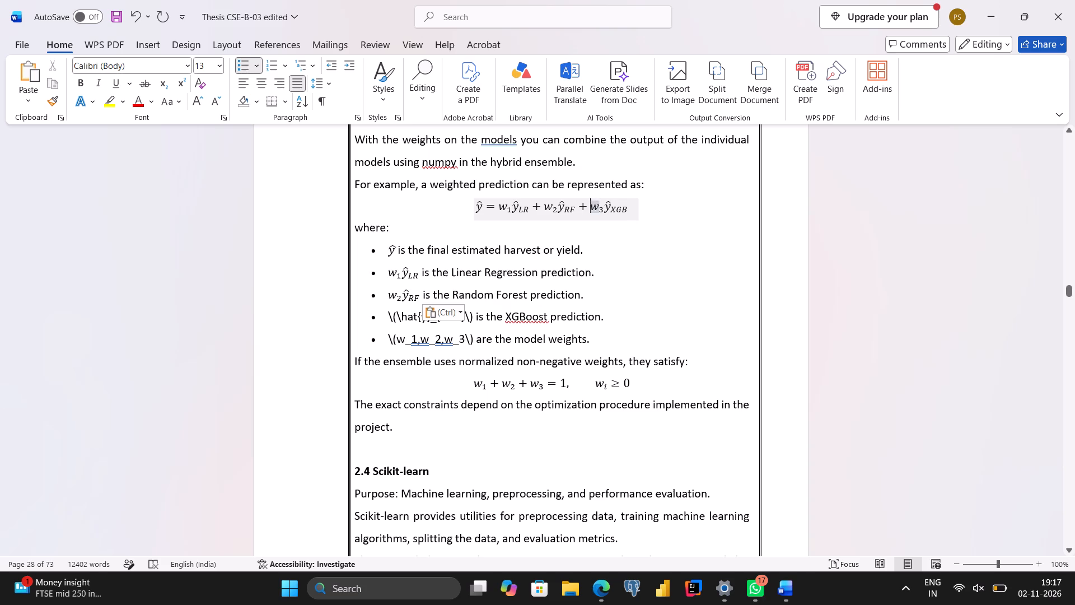
left_click_drag(600, 207, 620, 209)
key("ctrl+c")
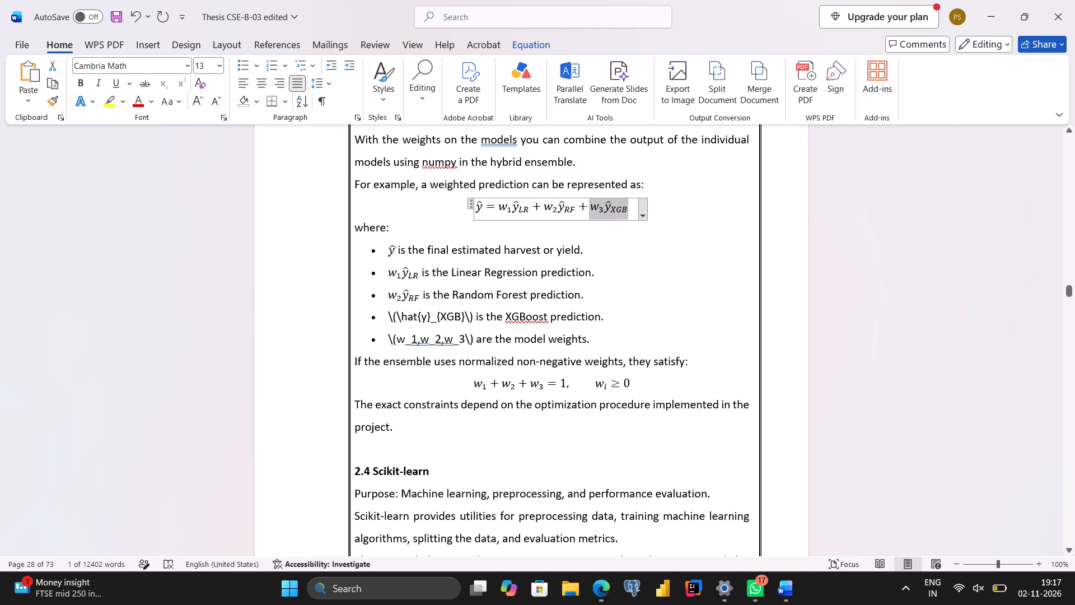
left_click_drag(386, 317, 410, 317)
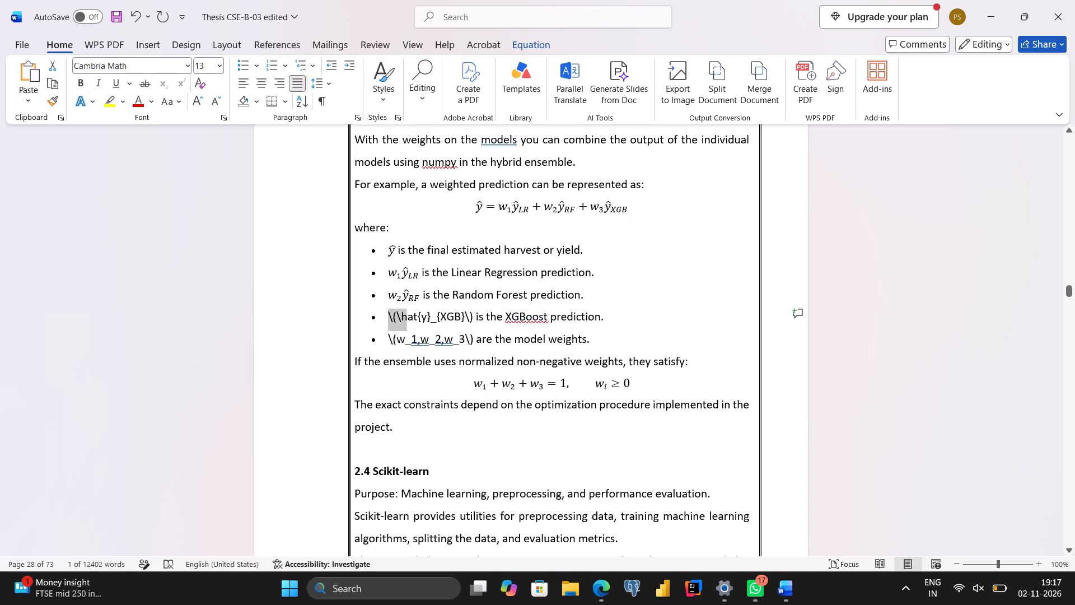
left_click_drag(410, 317, 473, 320)
key("ctrl+v")
left_click(539, 336)
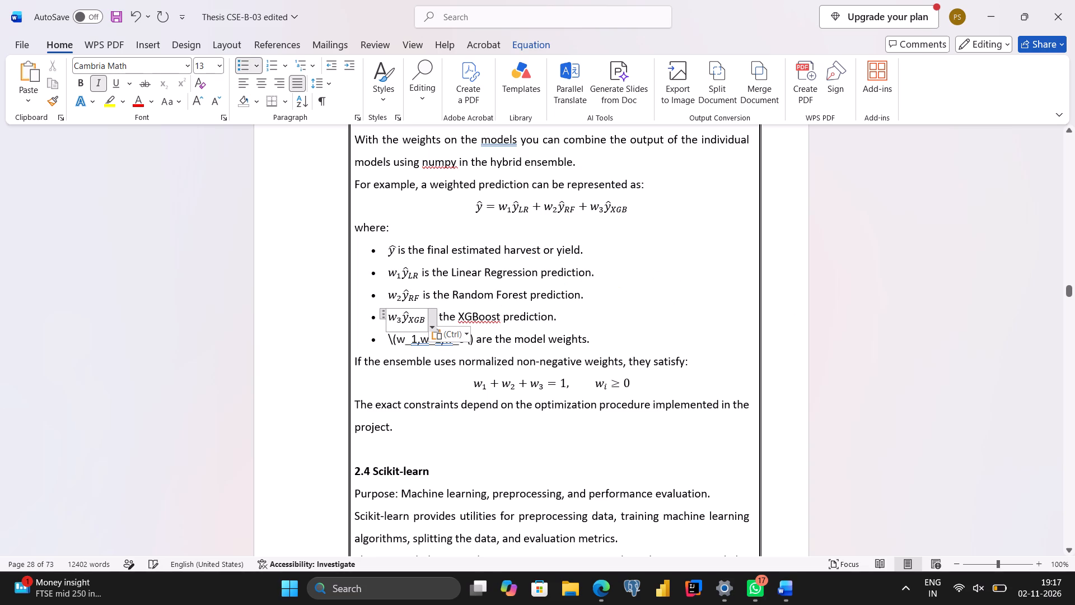
Delete the whole "are the model weights" bullet from the definitions list under 2.3 NumPy.
left_click_drag(593, 341, 377, 339)
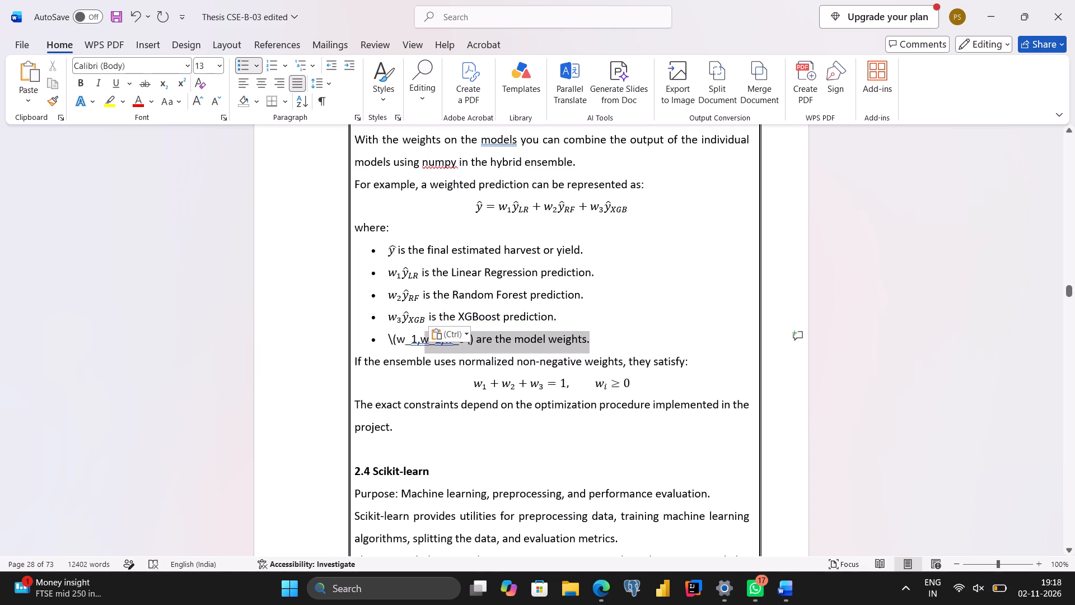
left_click_drag(377, 339, 357, 336)
key("BackSpace")
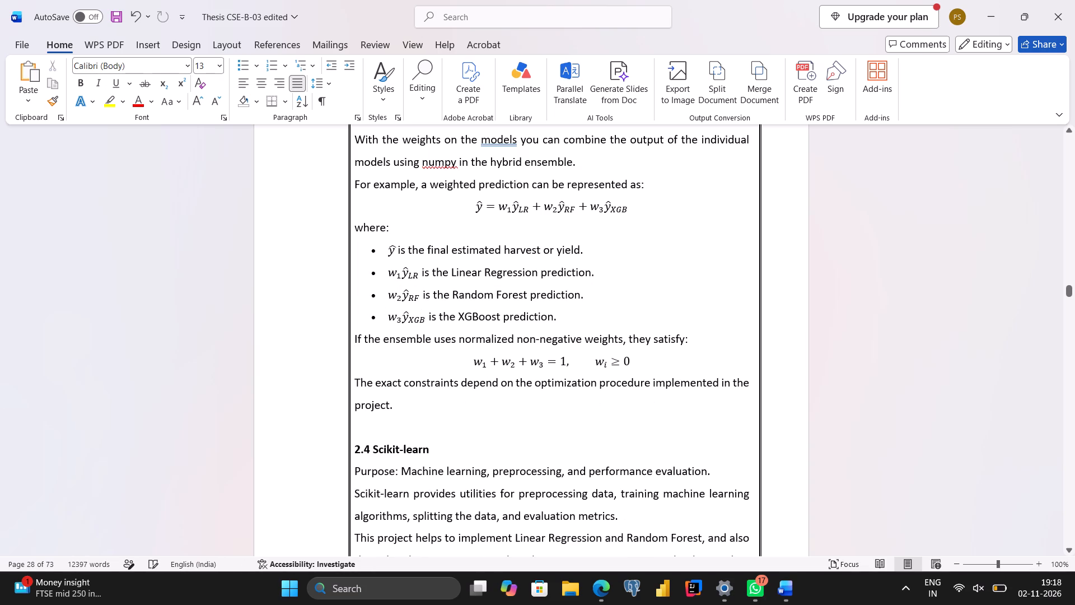
Insert two blank lines above the 2.8 LIME heading to move it onto the page with its text.
scroll(450, 367, "down", 3)
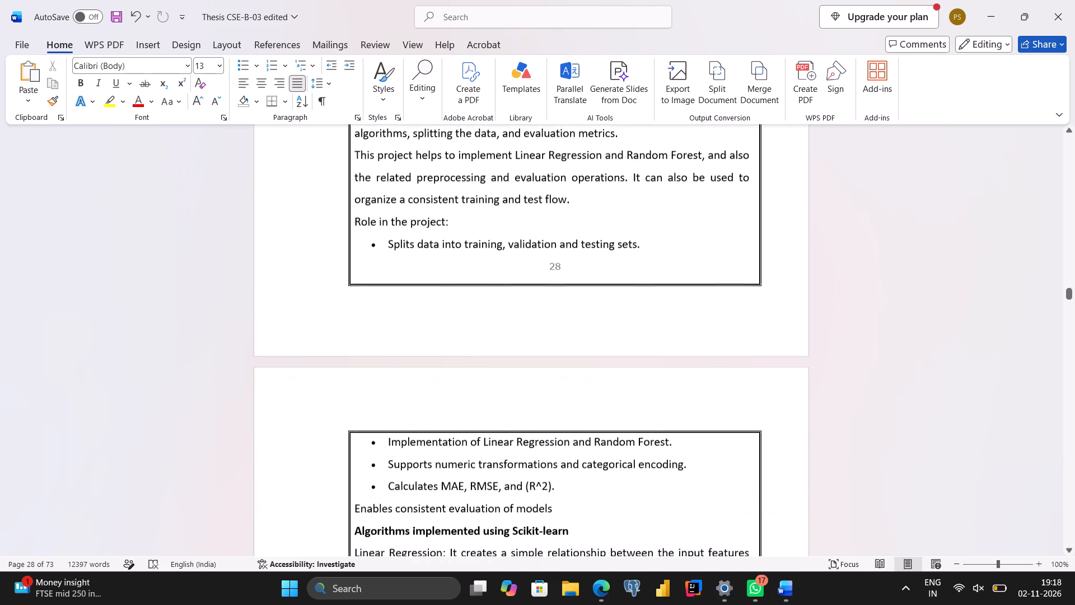
scroll(450, 367, "down", 3)
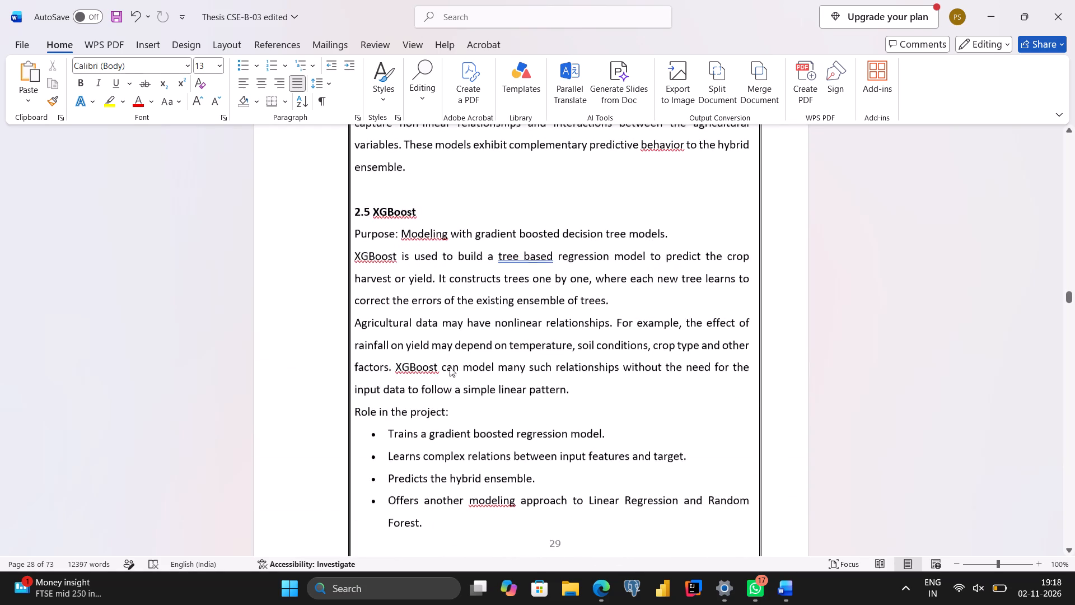
scroll(450, 367, "down", 4)
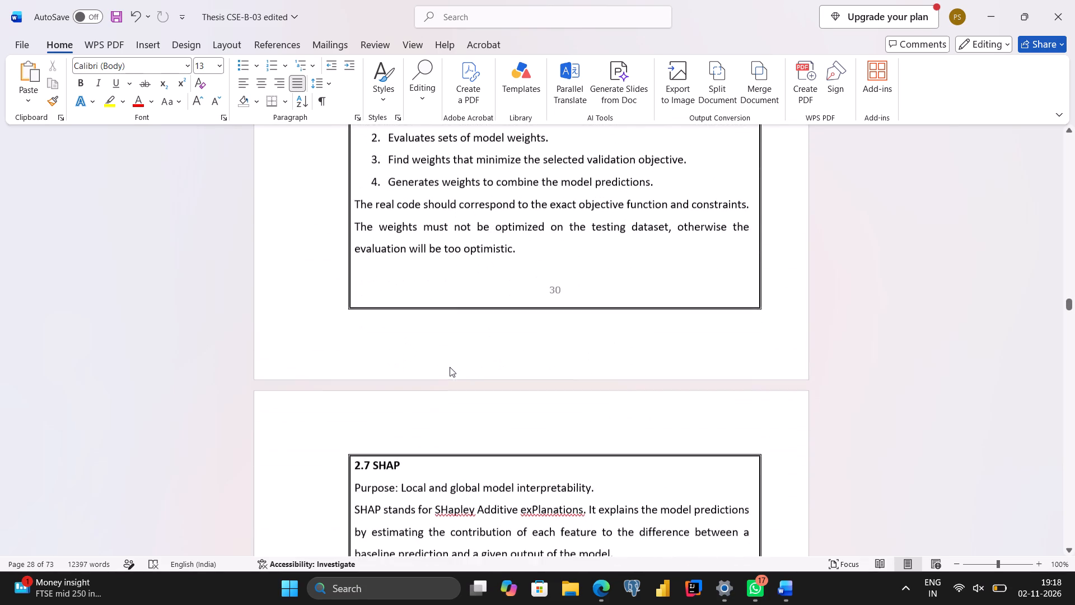
scroll(450, 367, "down", 4)
scroll(450, 367, "up", 1)
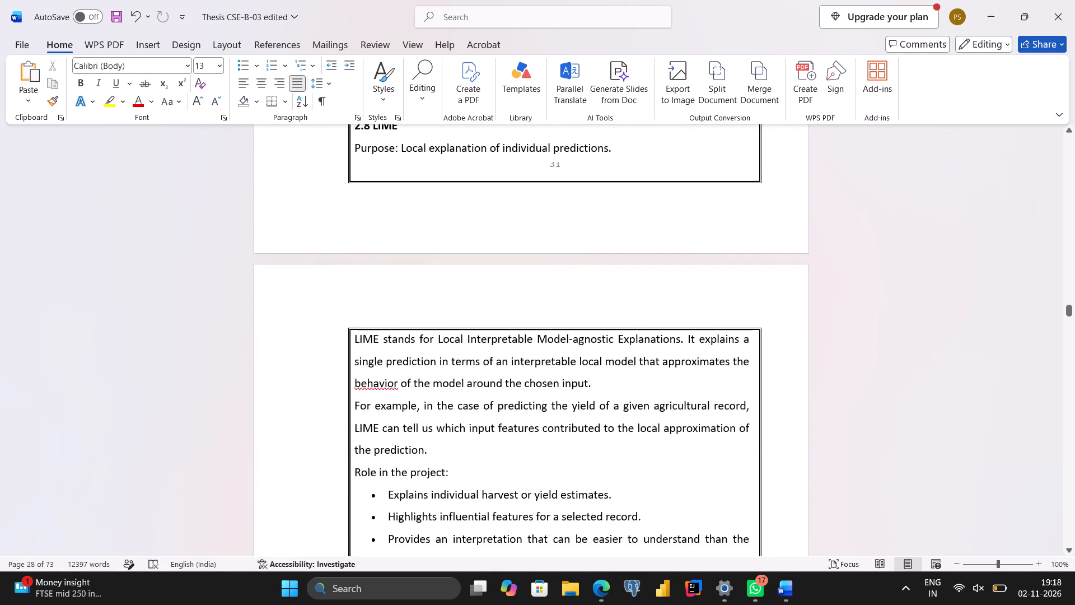
scroll(450, 367, "up", 1)
left_click(385, 198)
key("Return")
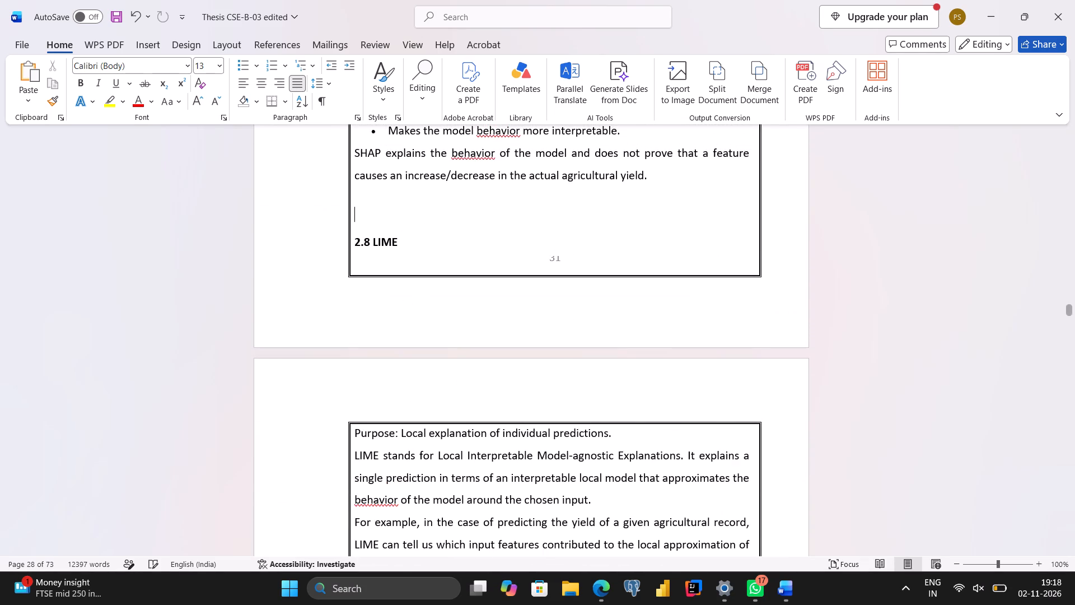
key("Return")
Delete two of the extra blank lines above the 3.4 Application Platform heading, leaving a single blank line.
scroll(385, 198, "down", 3)
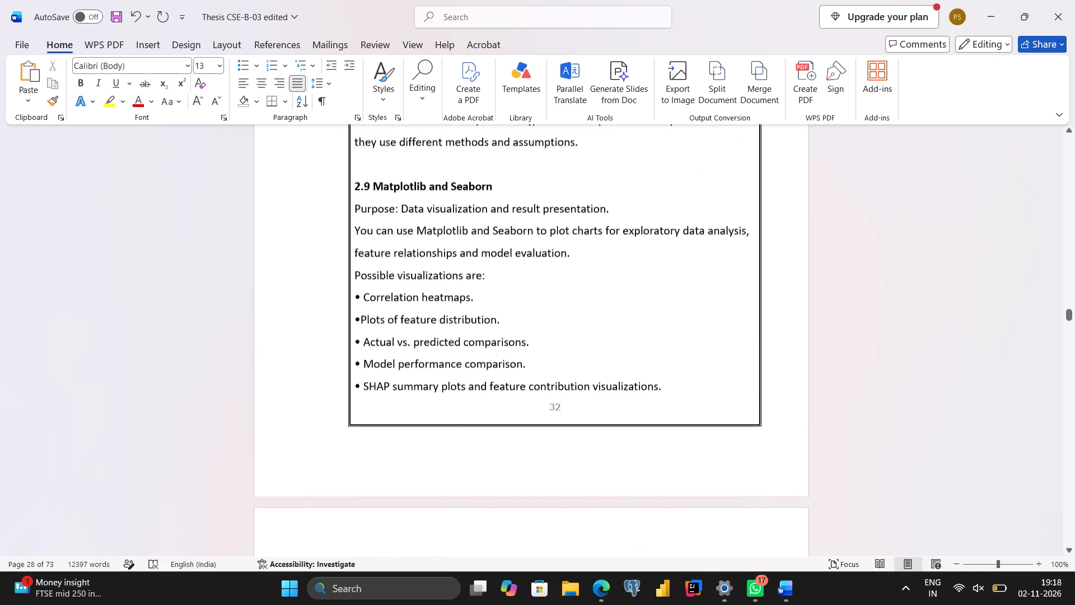
scroll(385, 198, "down", 4)
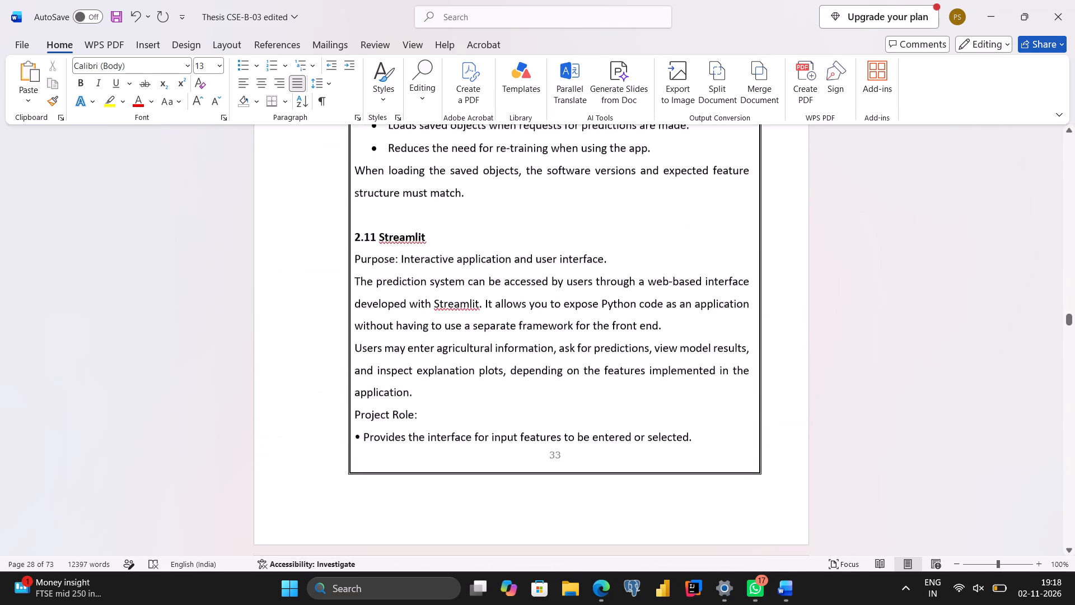
scroll(385, 198, "down", 4)
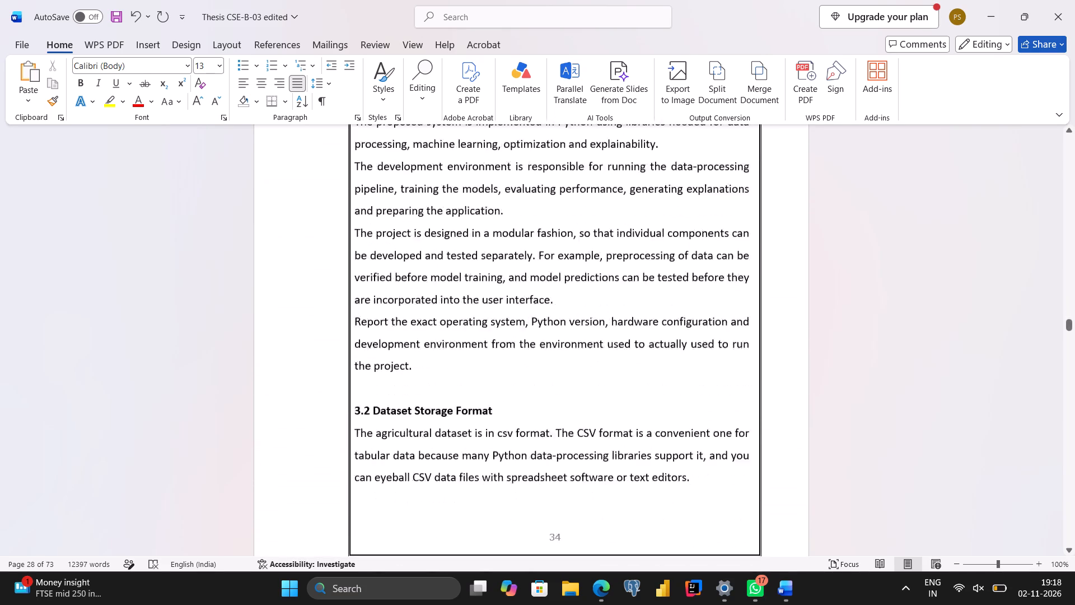
scroll(385, 198, "down", 4)
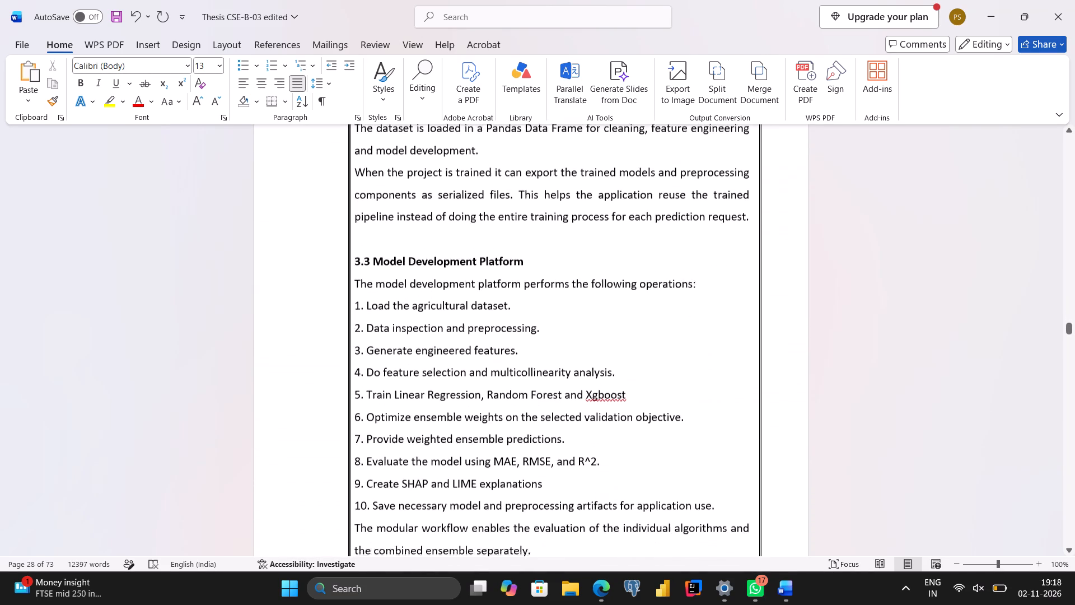
scroll(385, 198, "down", 1)
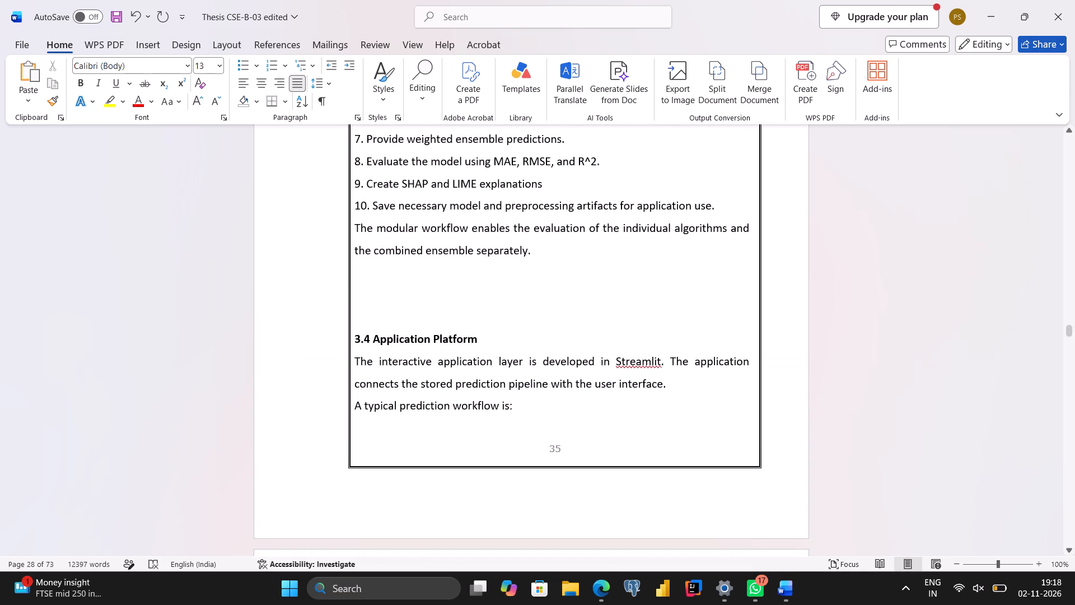
left_click(390, 291)
key("BackSpace")
key("BackSpace")
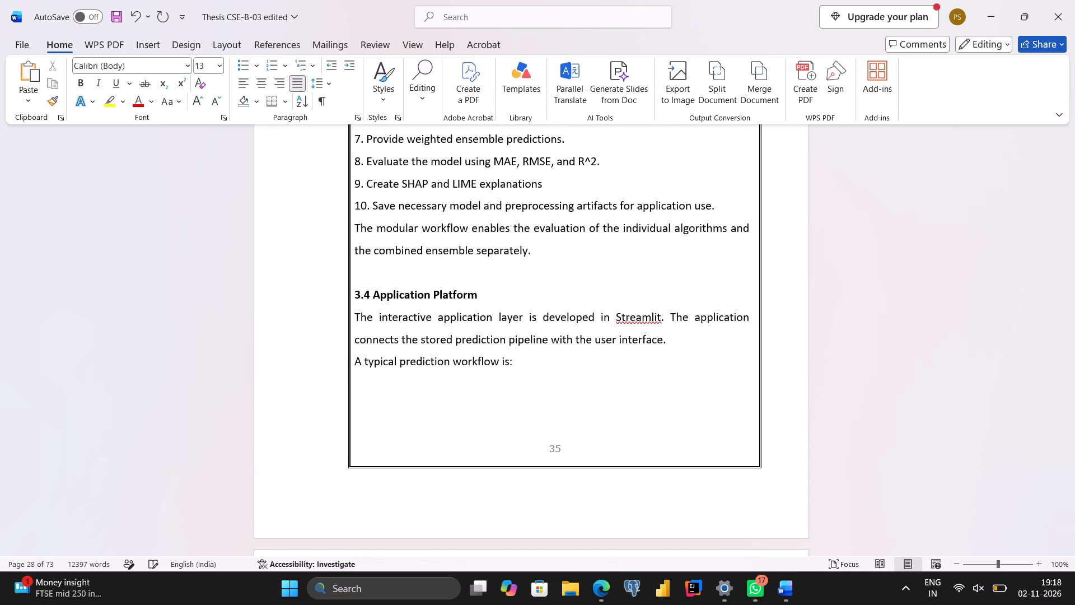
Insert a blank line above the 3.6 Lightweight Design heading to move it onto the page with its text.
scroll(390, 291, "down", 3)
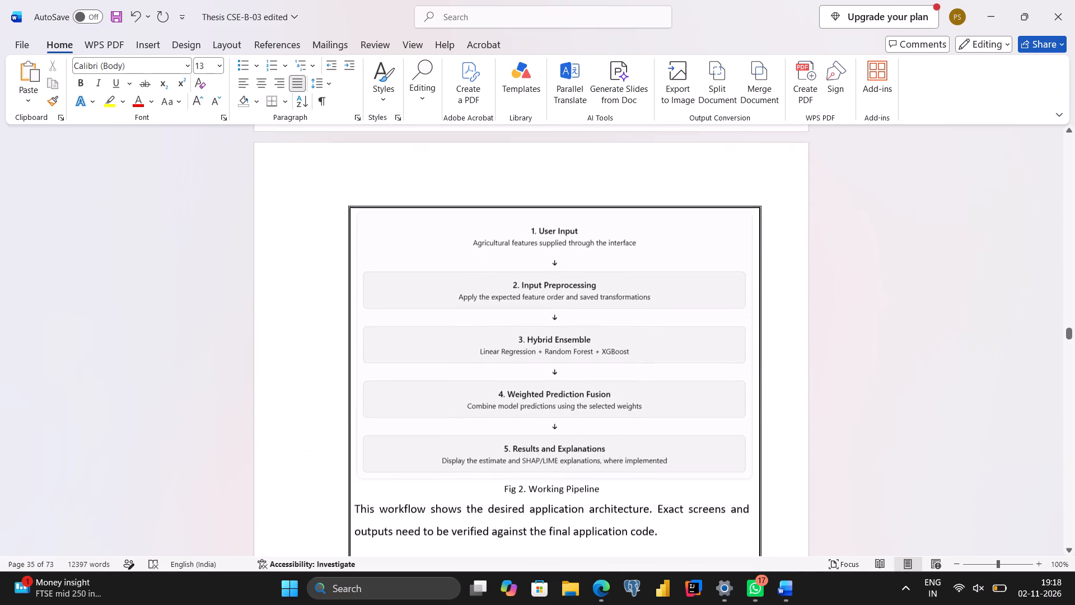
scroll(390, 291, "down", 3)
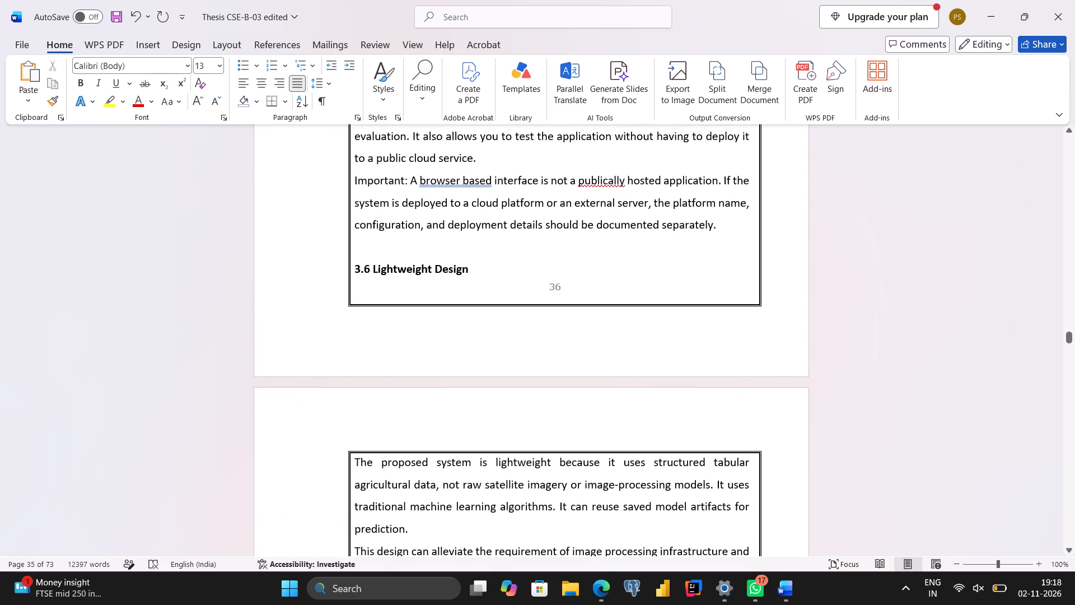
left_click(417, 245)
key("Return")
Check the page layout from the end of section 3.6 through the Chapter 5 title page.
scroll(417, 245, "down", 2)
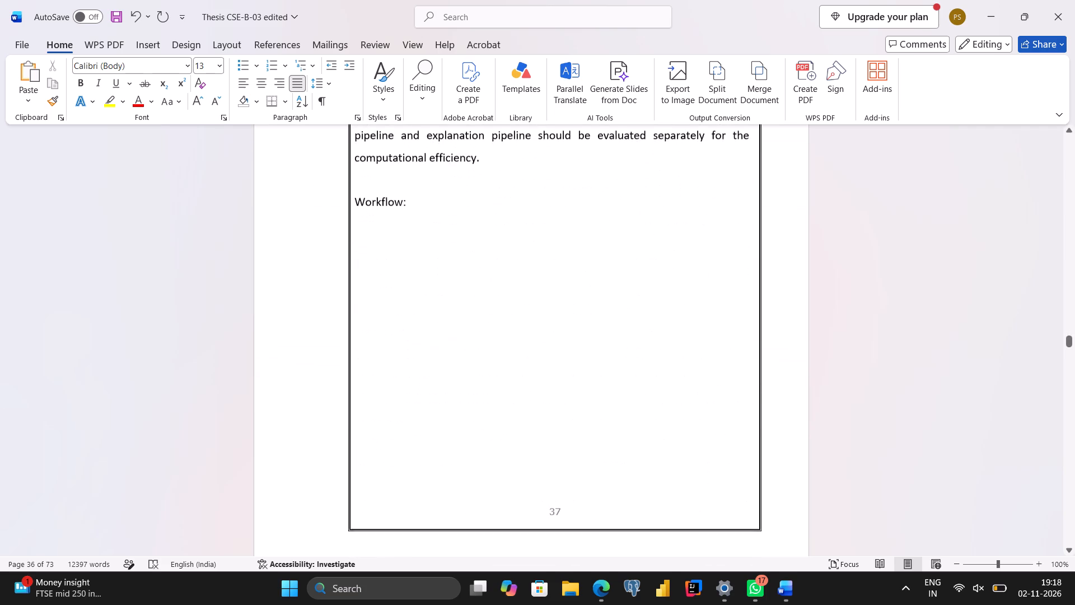
scroll(417, 245, "down", 7)
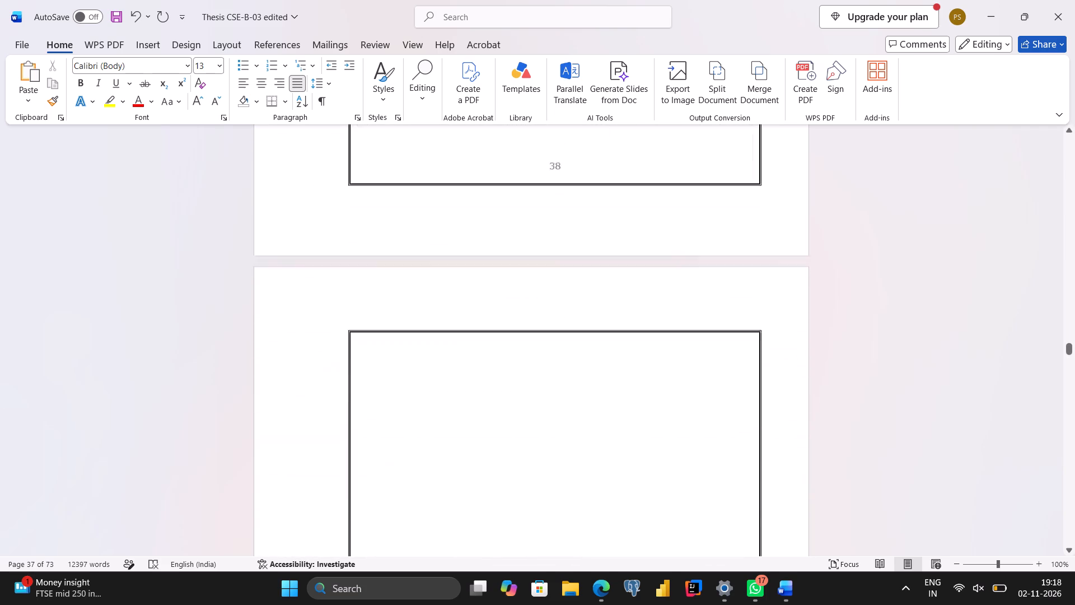
scroll(417, 245, "down", 3)
left_click(493, 212)
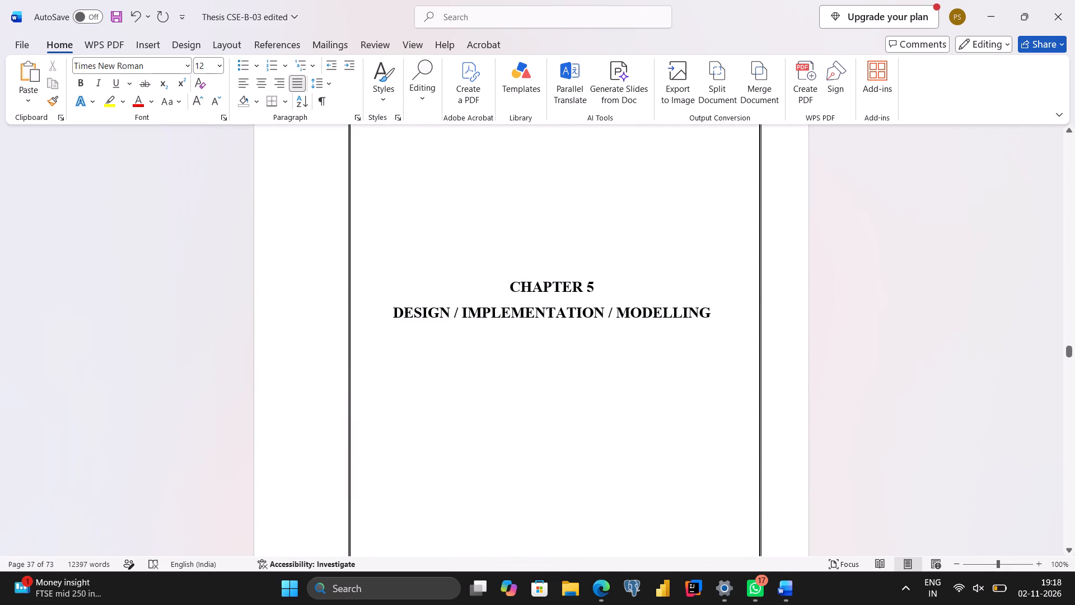
scroll(493, 212, "down", 3, "ctrl")
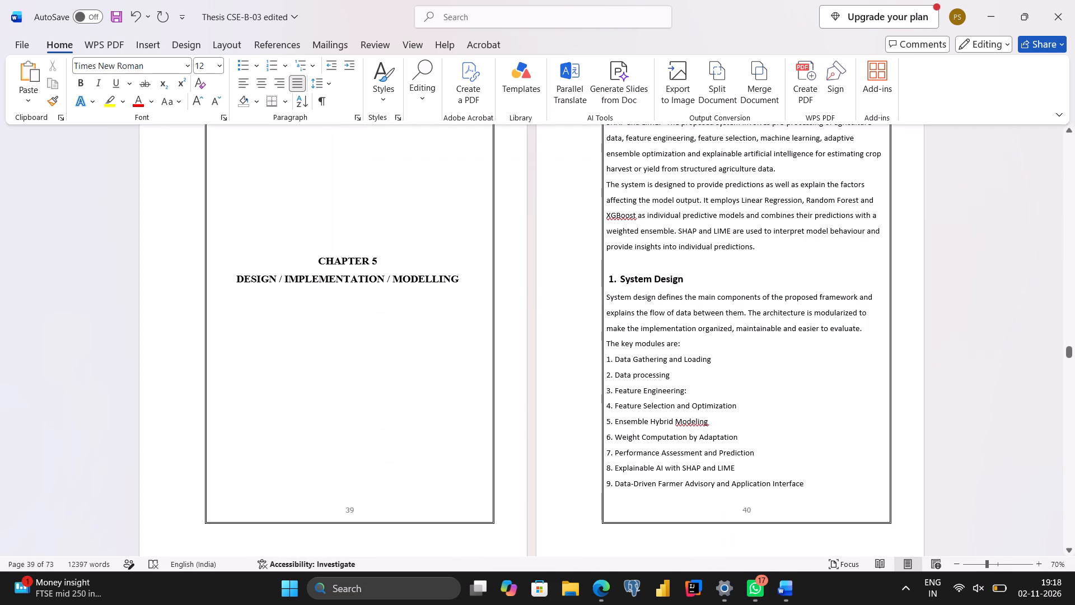
scroll(493, 212, "up", 3, "ctrl")
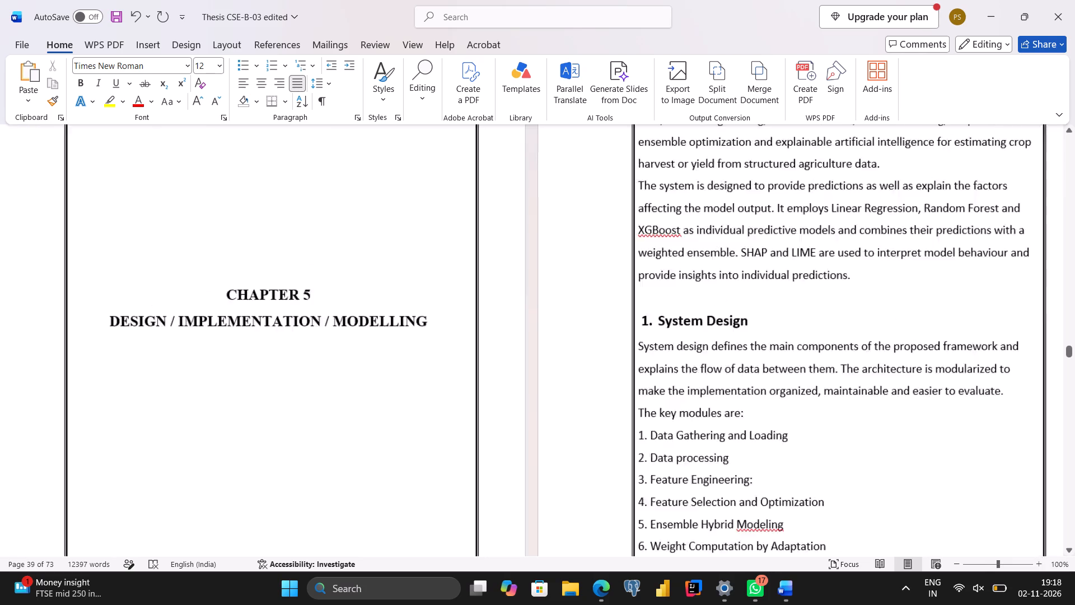
scroll(493, 212, "up", 1, "ctrl")
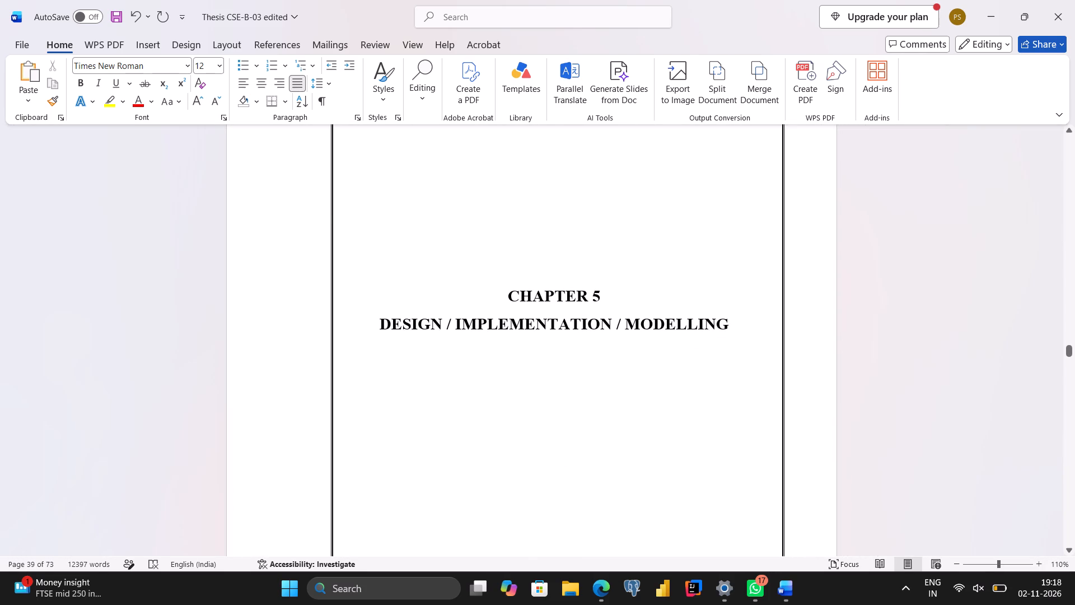
scroll(493, 212, "down", 1, "ctrl")
scroll(493, 212, "down", 3)
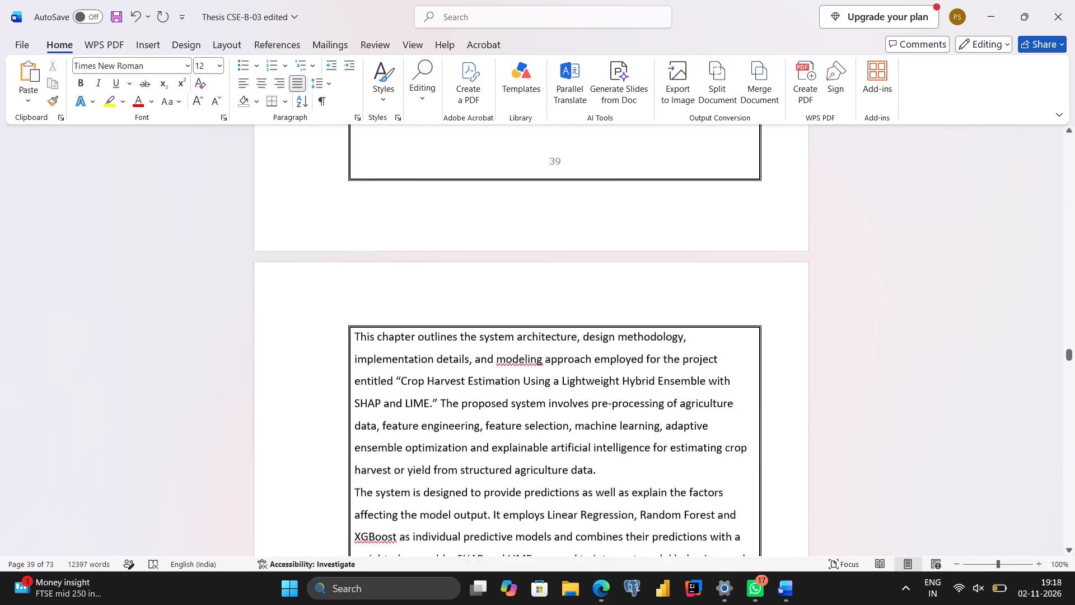
Insert a blank line above the 2.2 Linear Regression Model heading in Chapter 5 to push it to the following page.
scroll(493, 212, "down", 7)
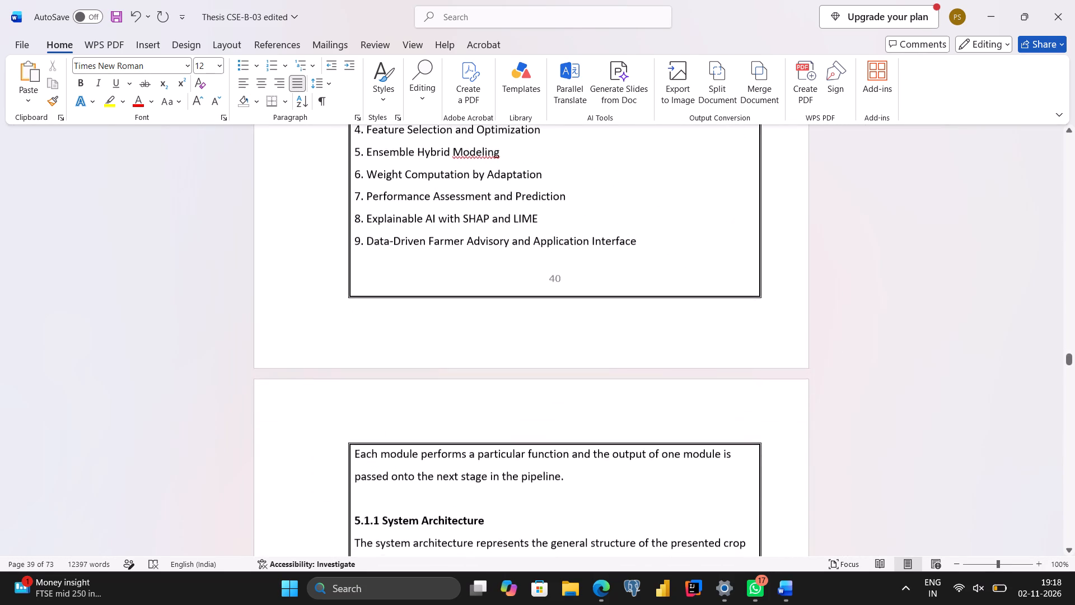
scroll(493, 212, "down", 6)
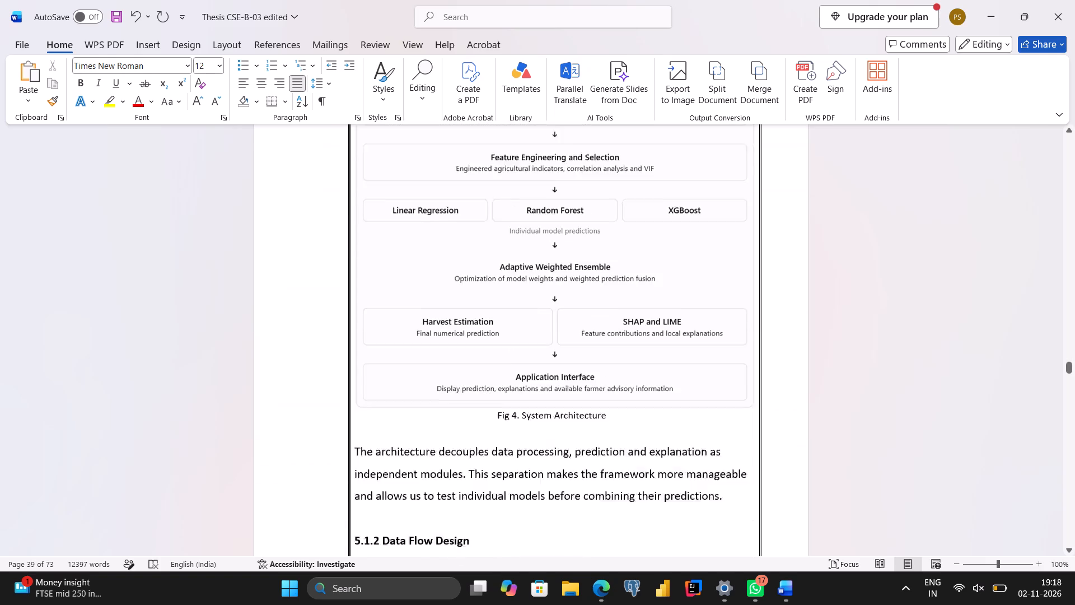
scroll(493, 212, "down", 6)
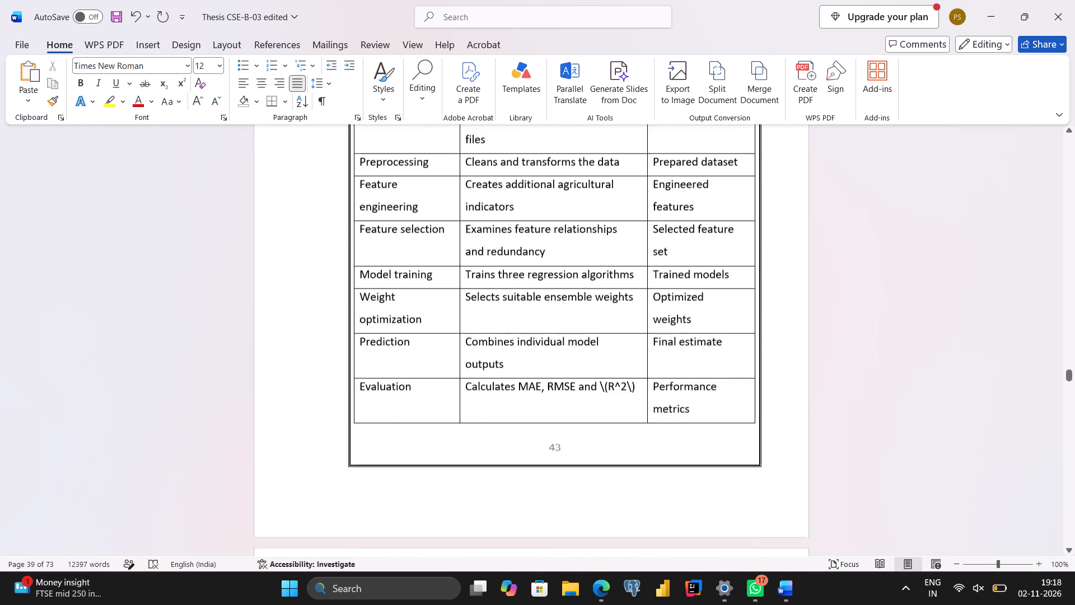
scroll(493, 212, "down", 5)
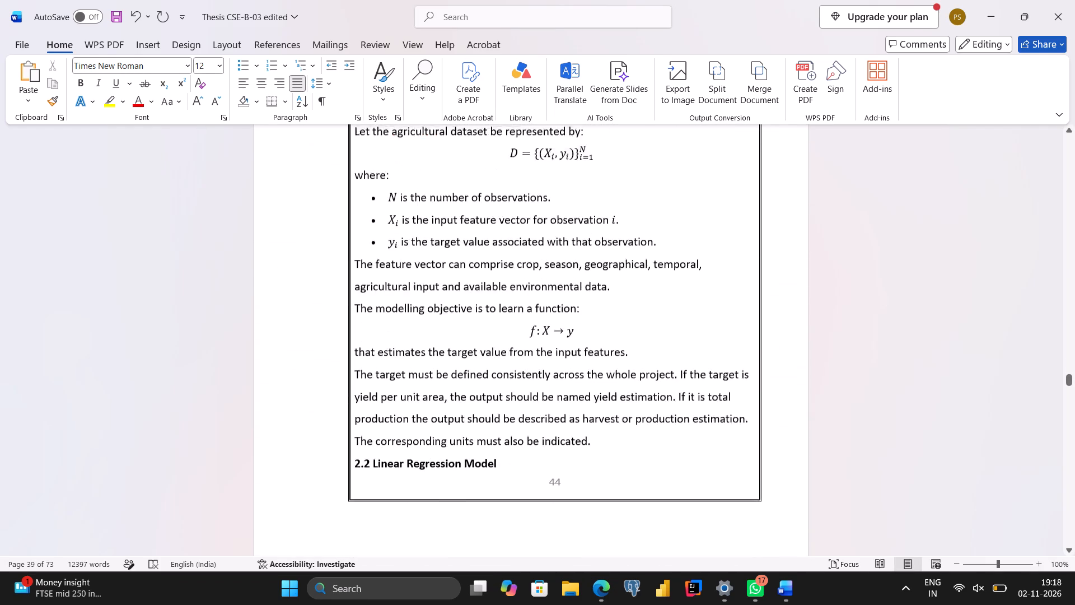
scroll(493, 212, "down", 3)
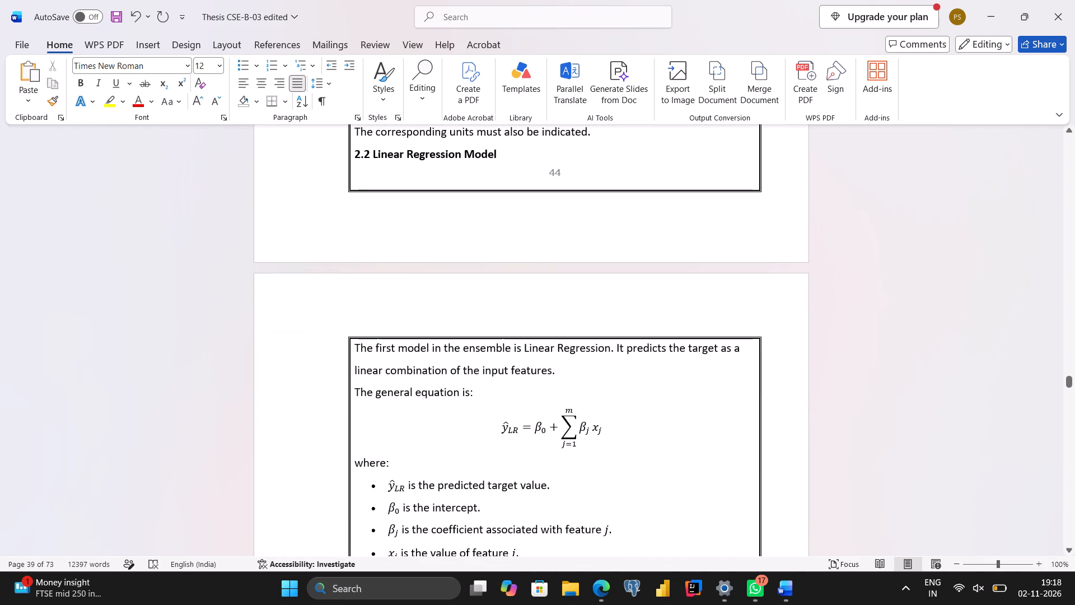
left_click(604, 131)
key("Return")
Insert a blank line after the weight constraint equation in 3.2 Adaptive Weight Calculation, above "where:".
scroll(604, 131, "down", 2)
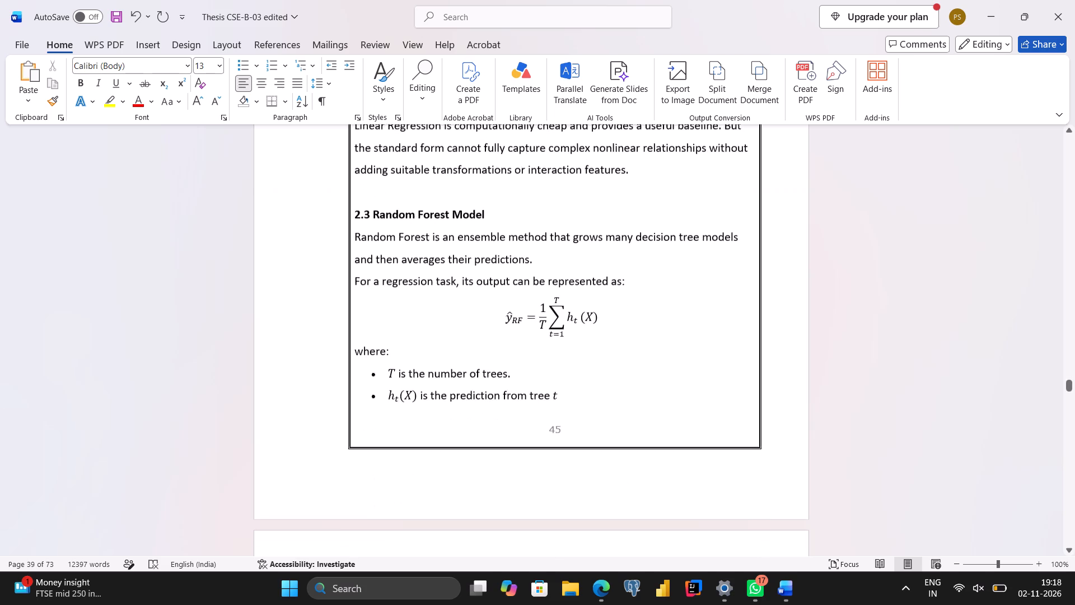
scroll(604, 131, "down", 4)
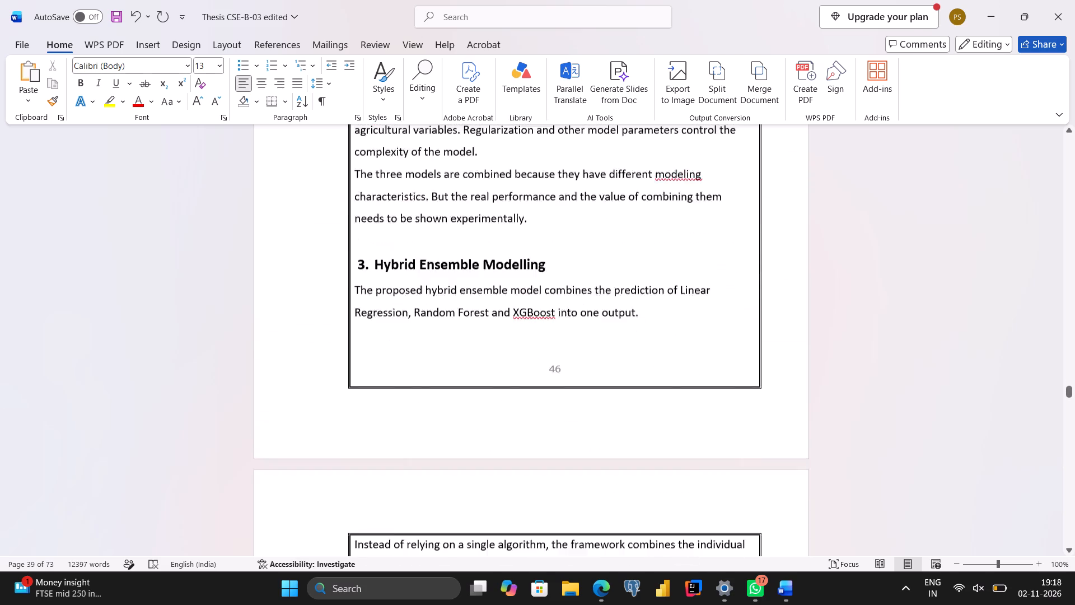
scroll(604, 131, "down", 1)
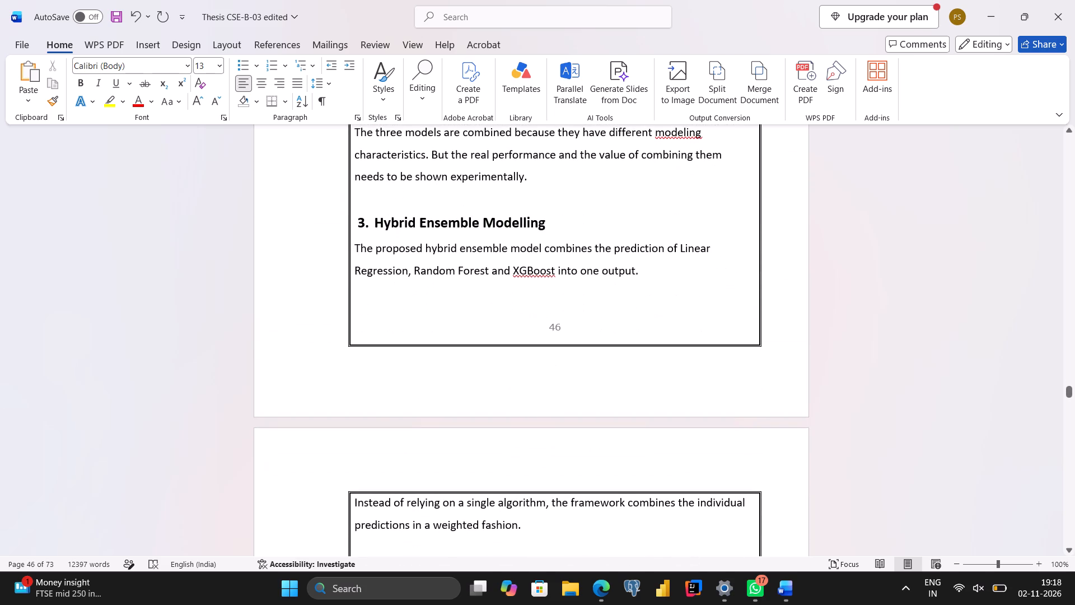
scroll(557, 218, "down", 5)
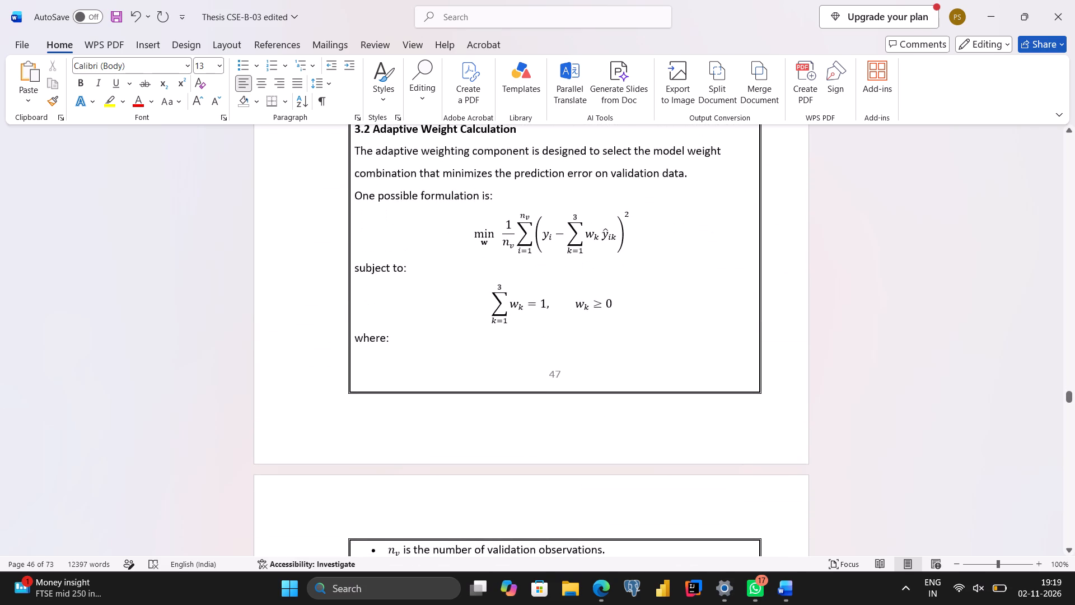
scroll(557, 218, "down", 1)
scroll(483, 206, "up", 1)
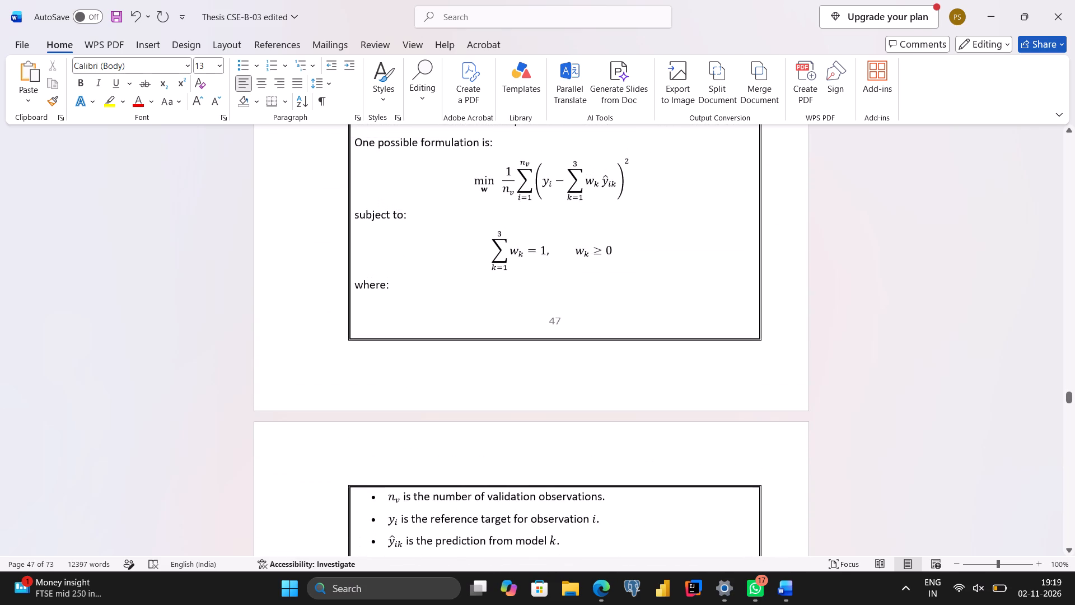
left_click(387, 264)
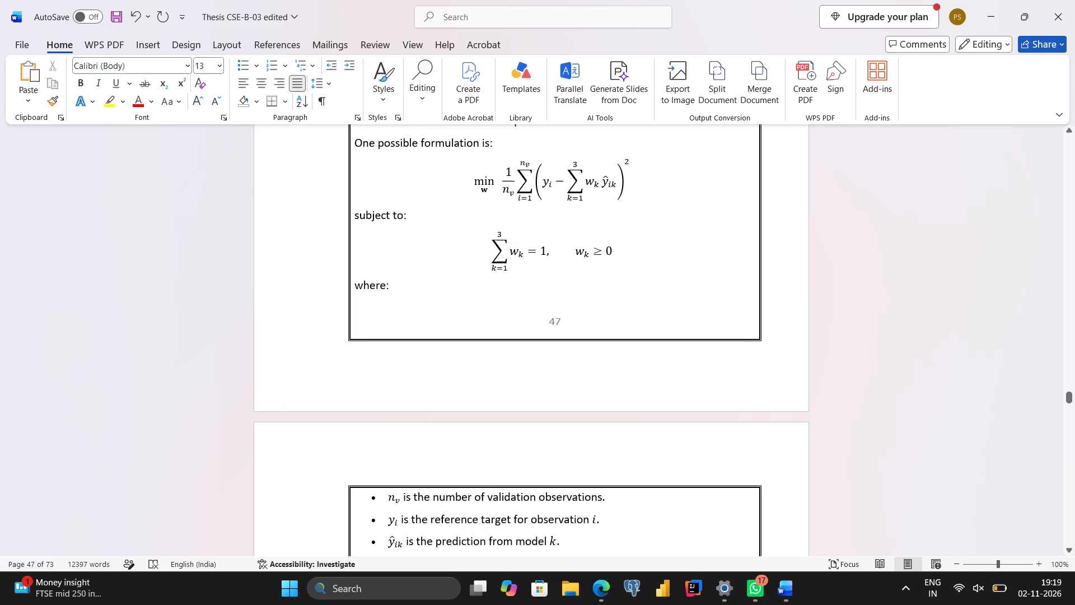
left_click(670, 255)
key("Return")
Delete one surplus blank line above the "5. Model Evaluation" heading in Chapter 5.
scroll(670, 256, "down", 4)
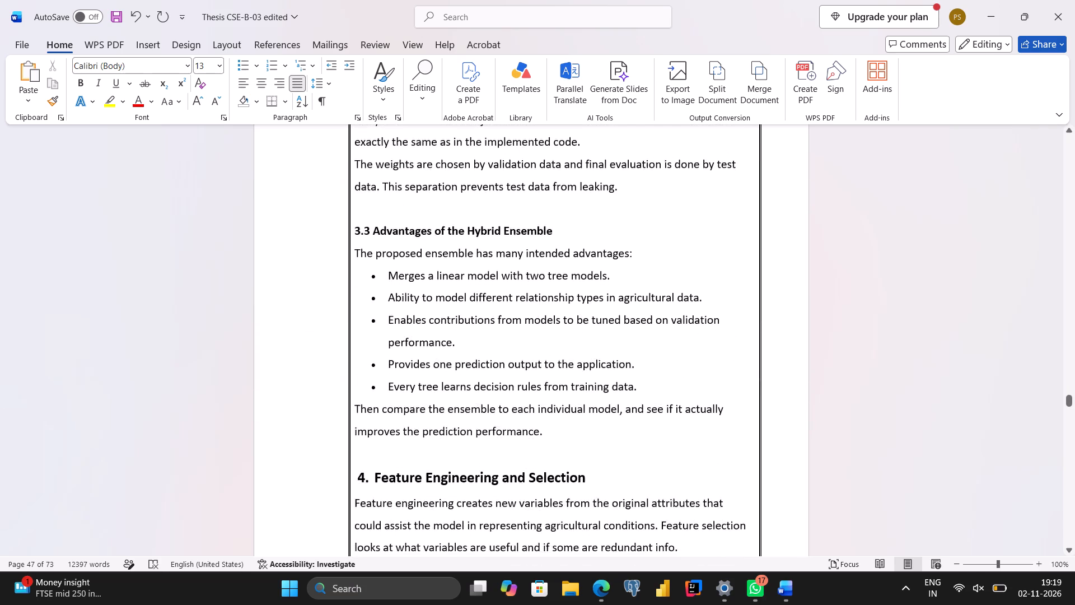
scroll(670, 256, "down", 4)
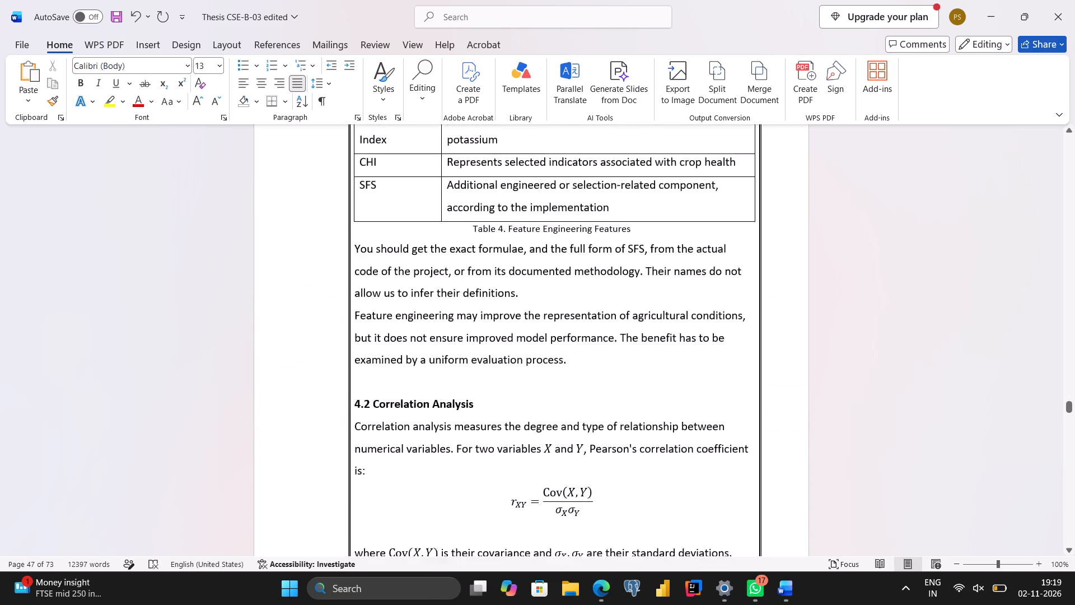
scroll(670, 256, "down", 4)
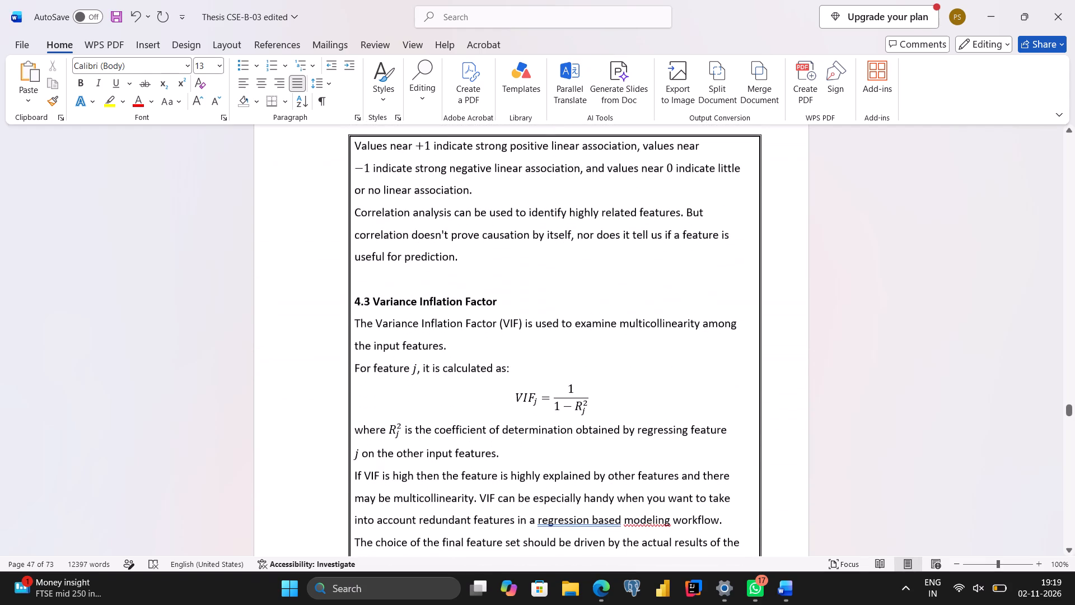
scroll(670, 256, "down", 1)
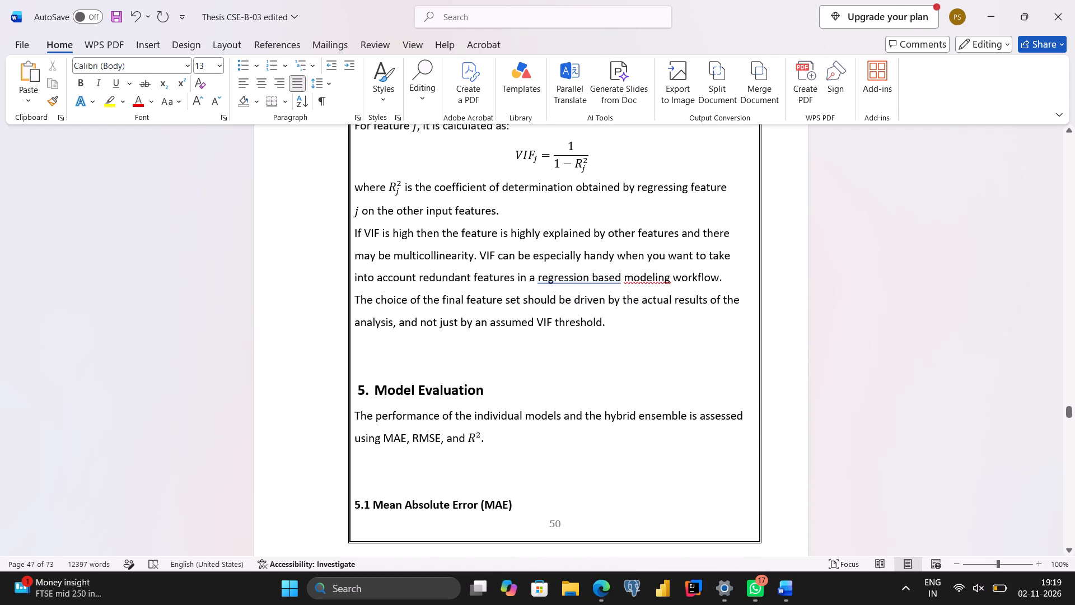
left_click(378, 369)
key("BackSpace")
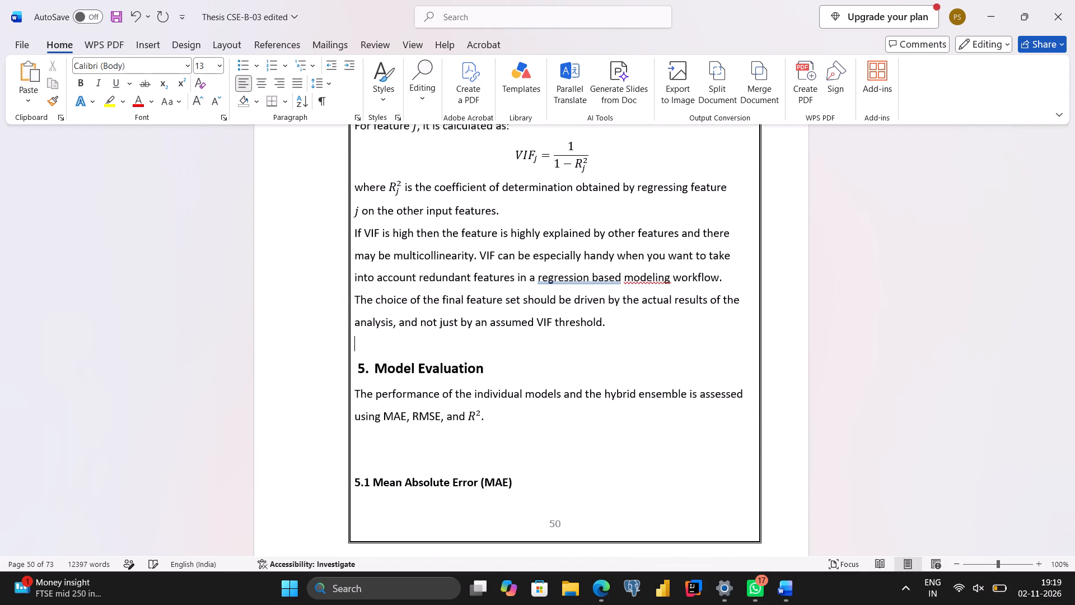
Delete one surplus blank line above the 5.1 Mean Absolute Error (MAE) heading.
left_click(387, 441)
scroll(387, 441, "down", 1)
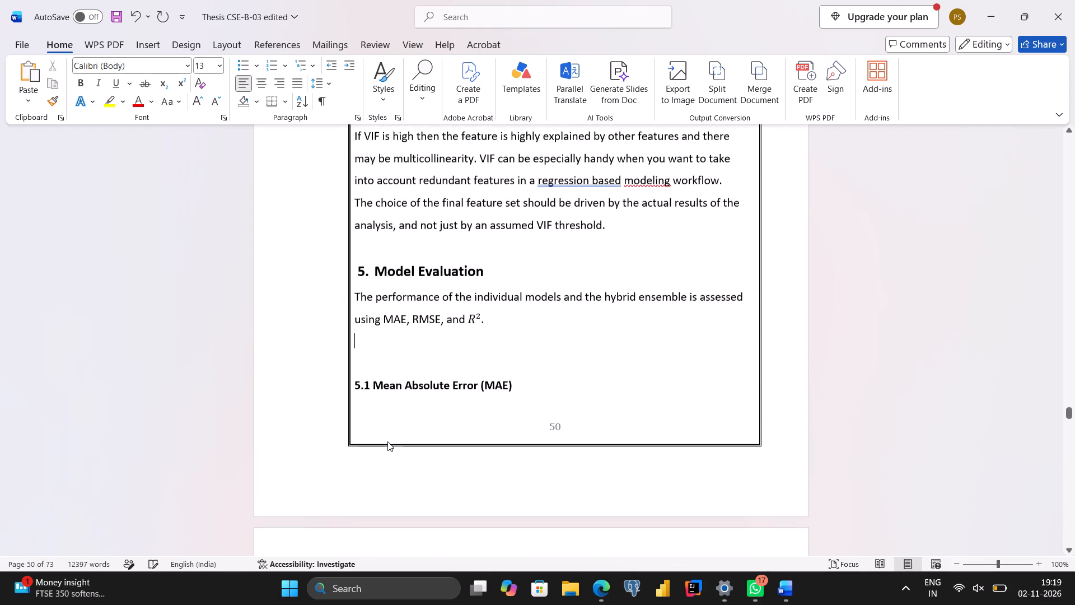
scroll(387, 441, "down", 1)
key("BackSpace")
Delete three surplus blank lines above the "7. Implementation" heading, after section 6.3 Combining SHAP and LIME.
scroll(387, 441, "down", 1)
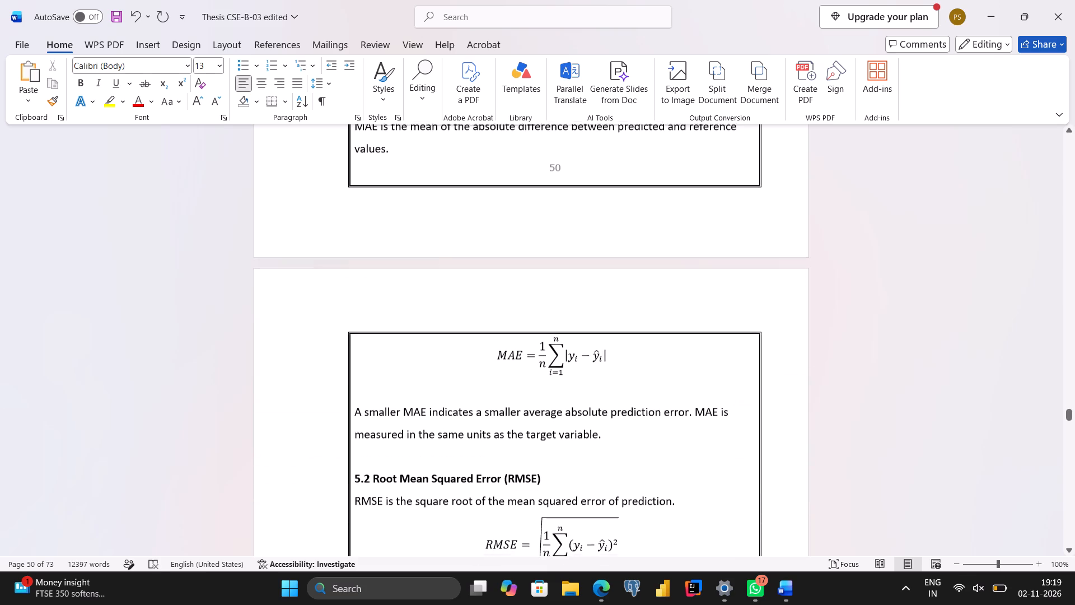
scroll(389, 520, "down", 3)
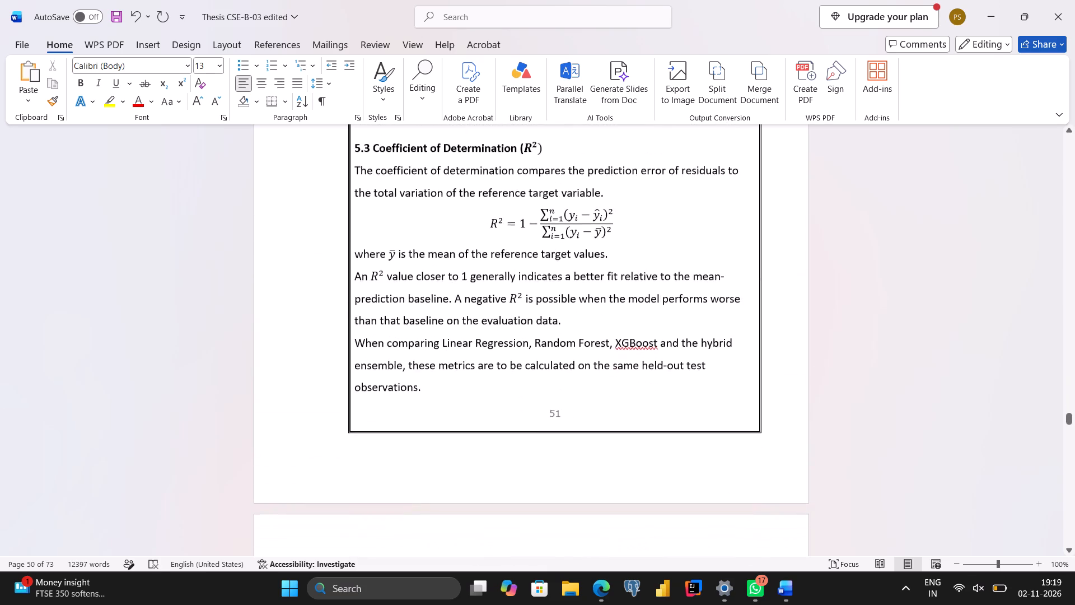
scroll(389, 520, "down", 5)
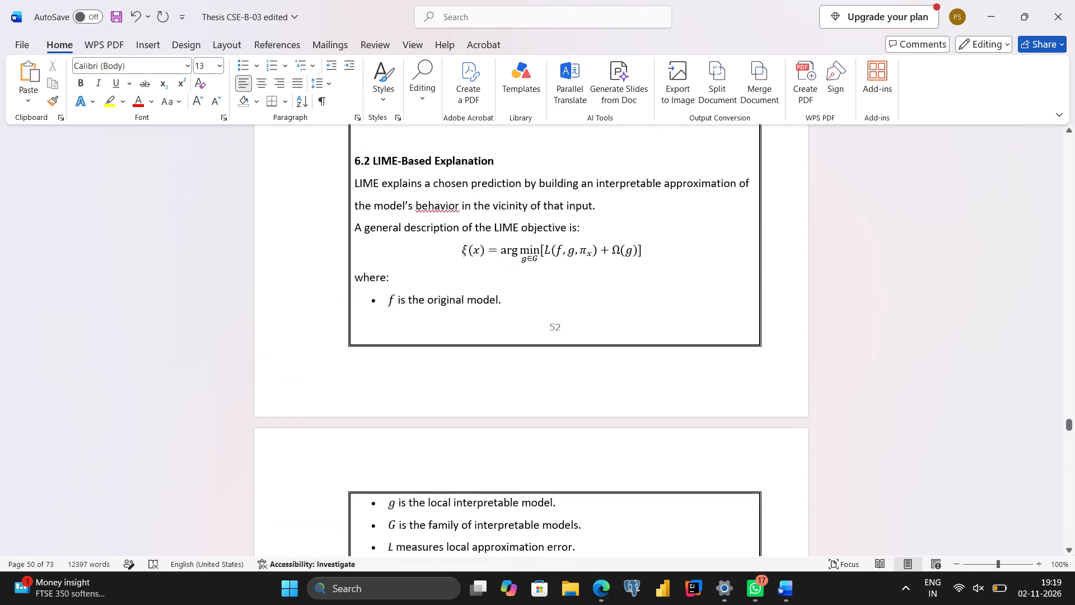
scroll(482, 492, "down", 2)
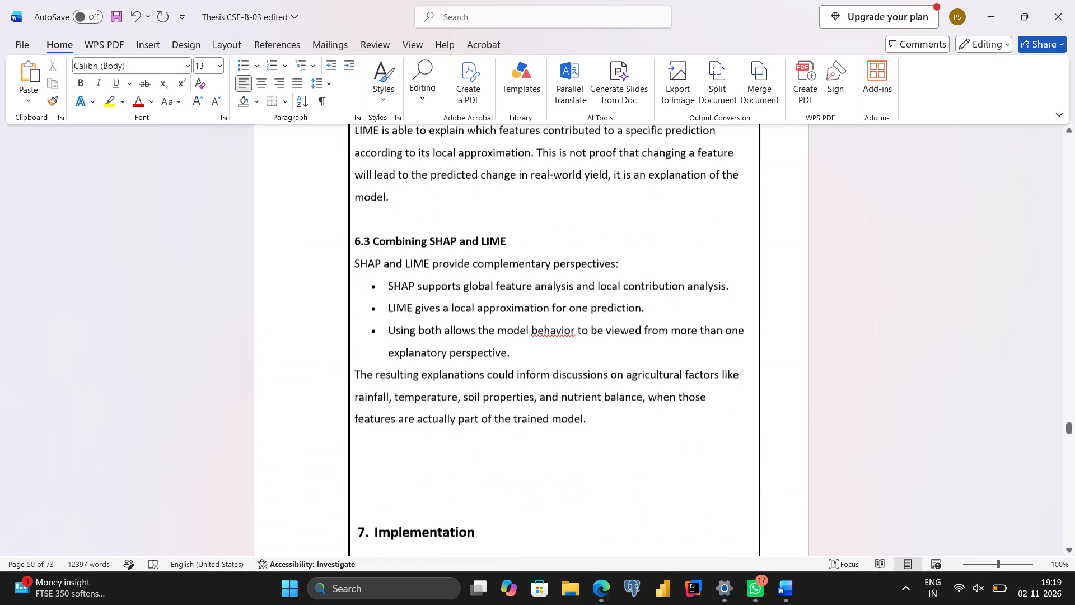
scroll(482, 492, "down", 1)
left_click(417, 278)
key("BackSpace")
key("BackSpace")
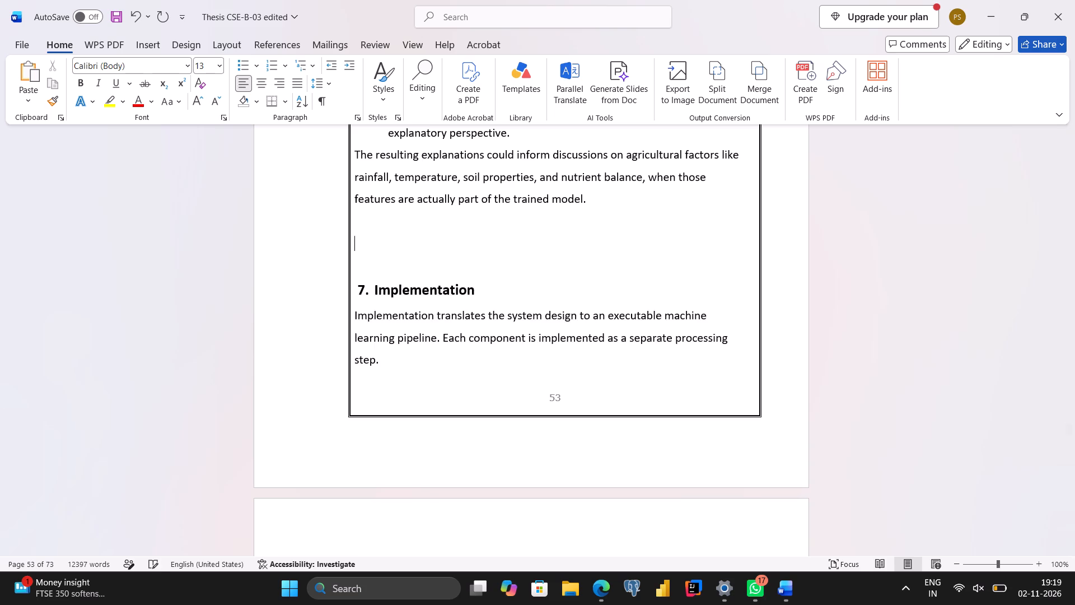
key("BackSpace")
Insert a blank line above the 7.1 Data Loading and Preparation heading to push it onto the page with its text.
scroll(417, 278, "right", 1)
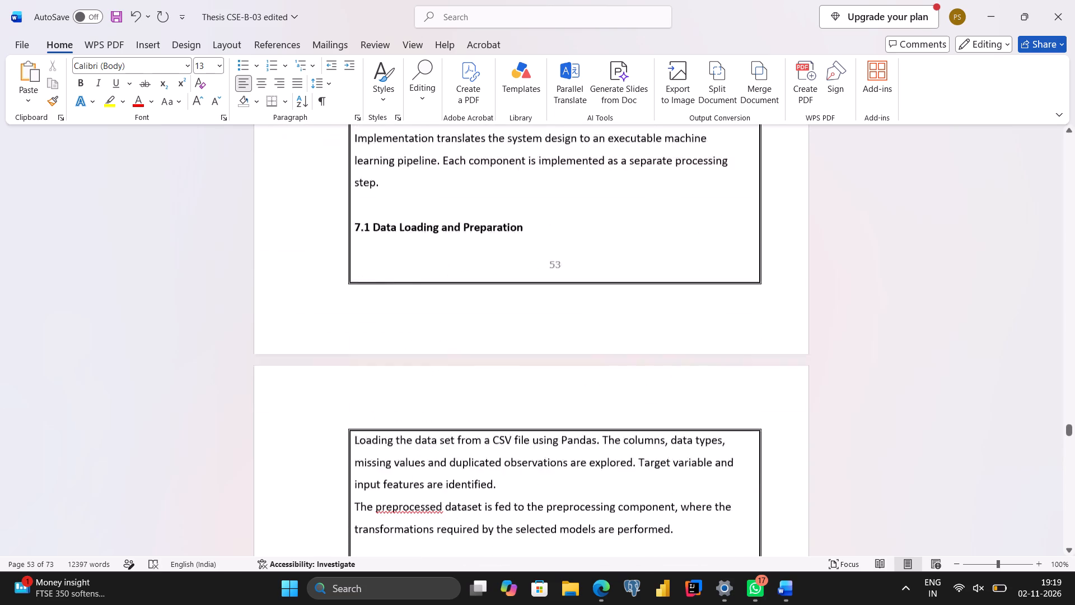
left_click(398, 224)
key("Return")
Delete two surplus blank lines above the 7.7 Model Persistence heading.
scroll(398, 224, "down", 1)
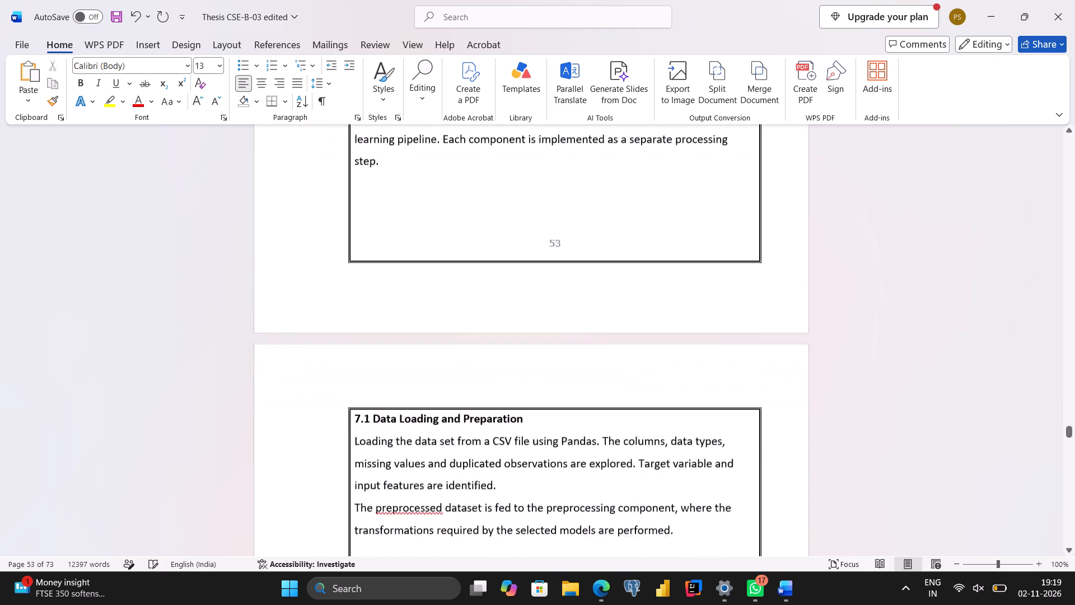
scroll(398, 224, "down", 5)
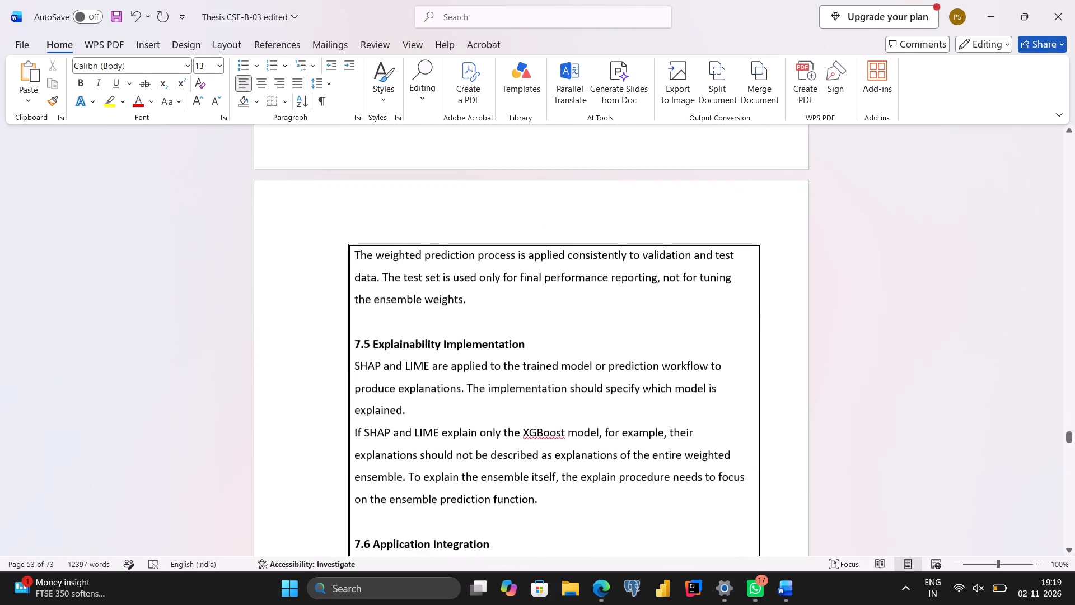
scroll(398, 224, "down", 2)
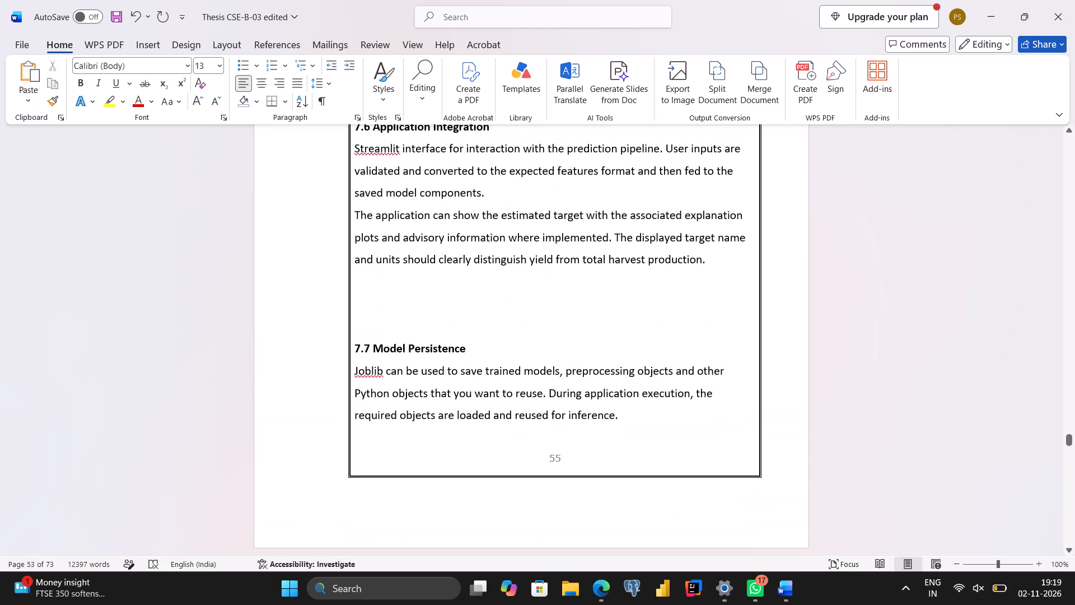
left_click(381, 324)
key("BackSpace")
key("BackSpace")
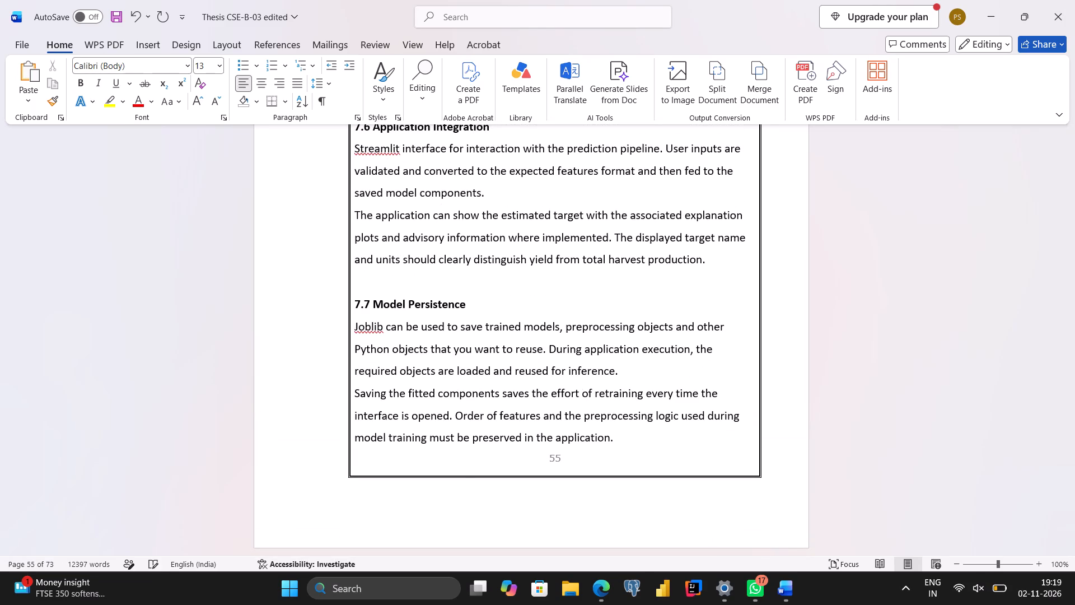
Insert six blank lines above the CHAPTER 6 title to move it lower on its title page.
scroll(381, 324, "down", 4)
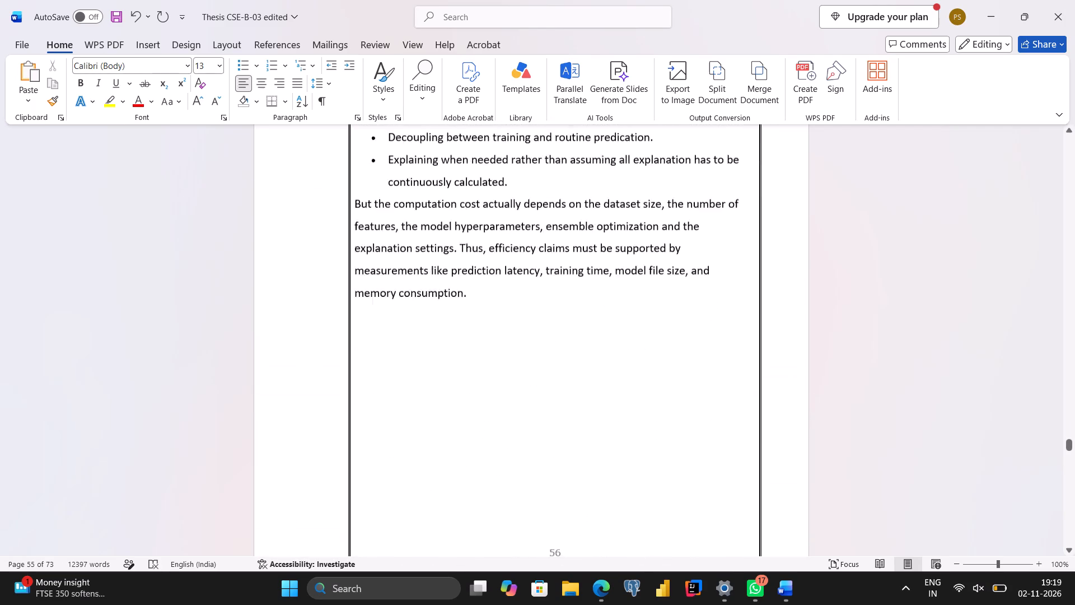
scroll(381, 324, "down", 2)
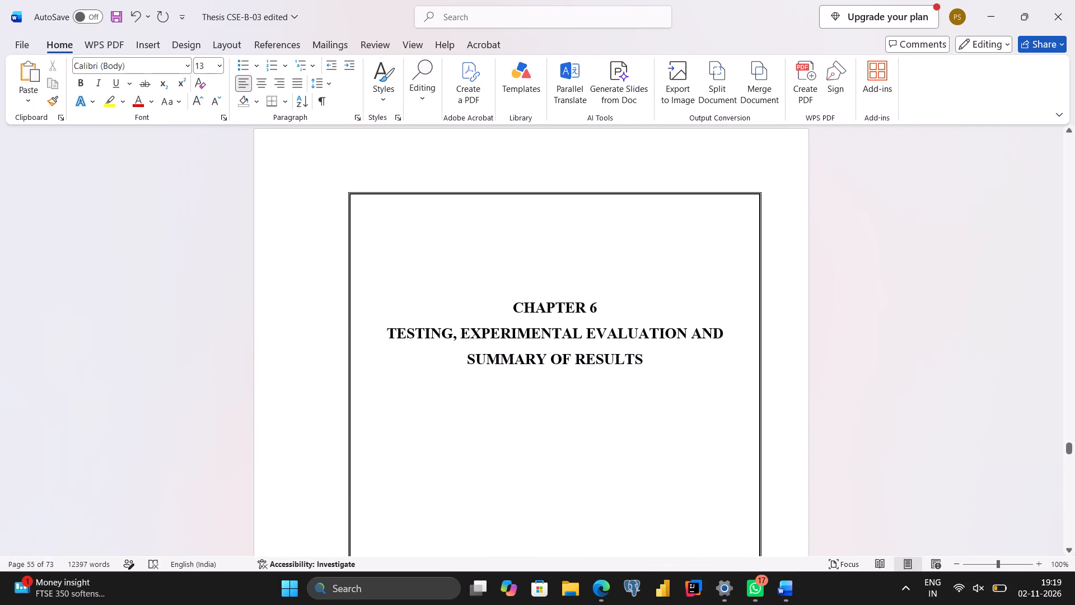
left_click(543, 254)
key("Return")
key("Return")
key("Return")
key("Return")
key("Return")
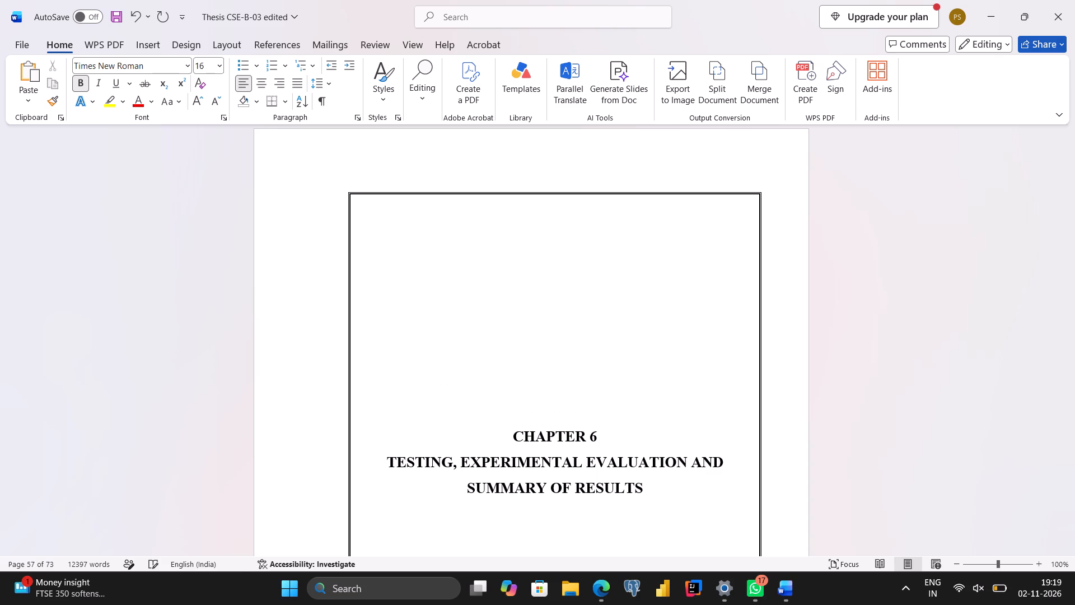
key("Return")
Insert two blank lines above the 6.3 Experimental Setup heading to push it onto the page with its text.
scroll(543, 254, "down", 2)
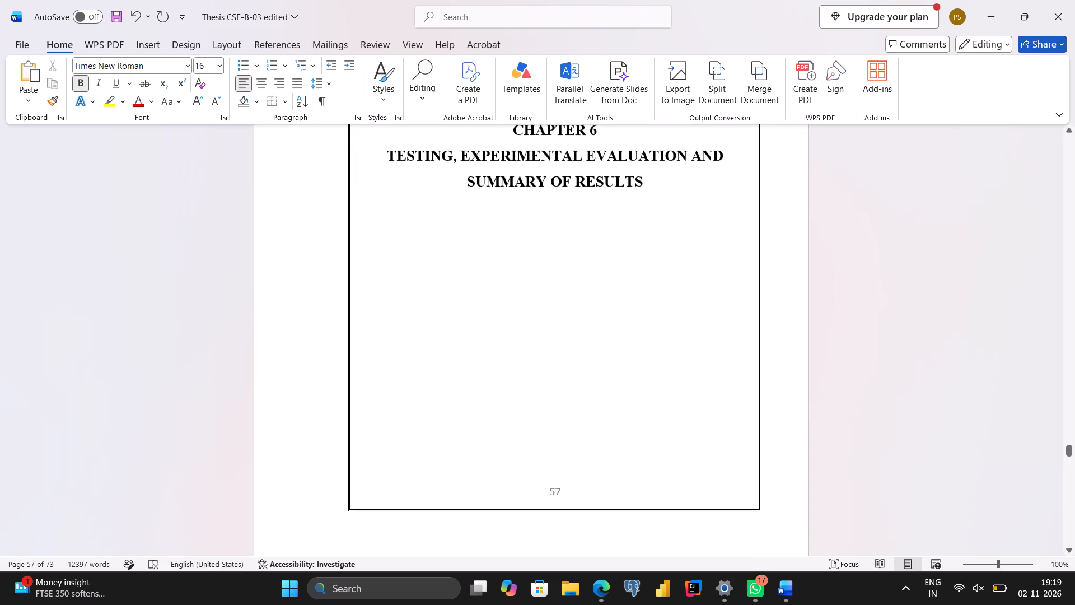
scroll(543, 254, "down", 4)
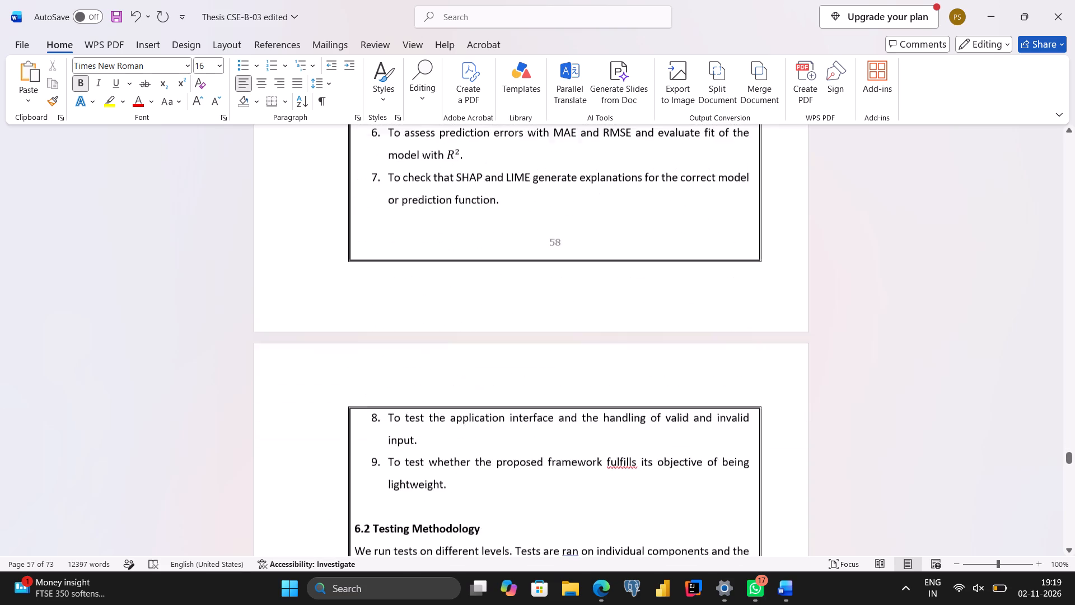
scroll(543, 254, "down", 4)
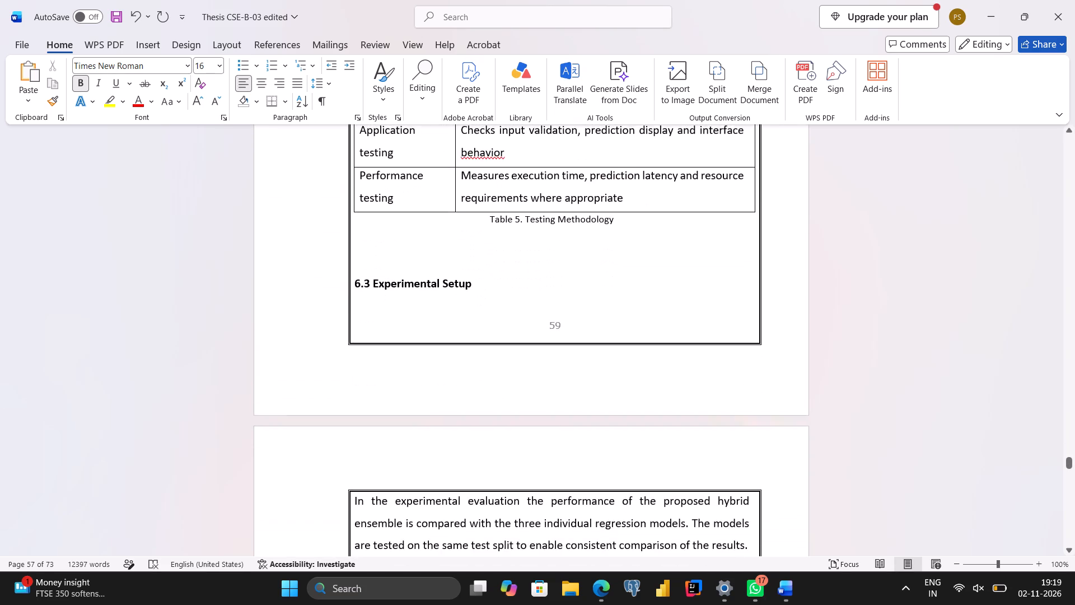
left_click(442, 239)
key("Return")
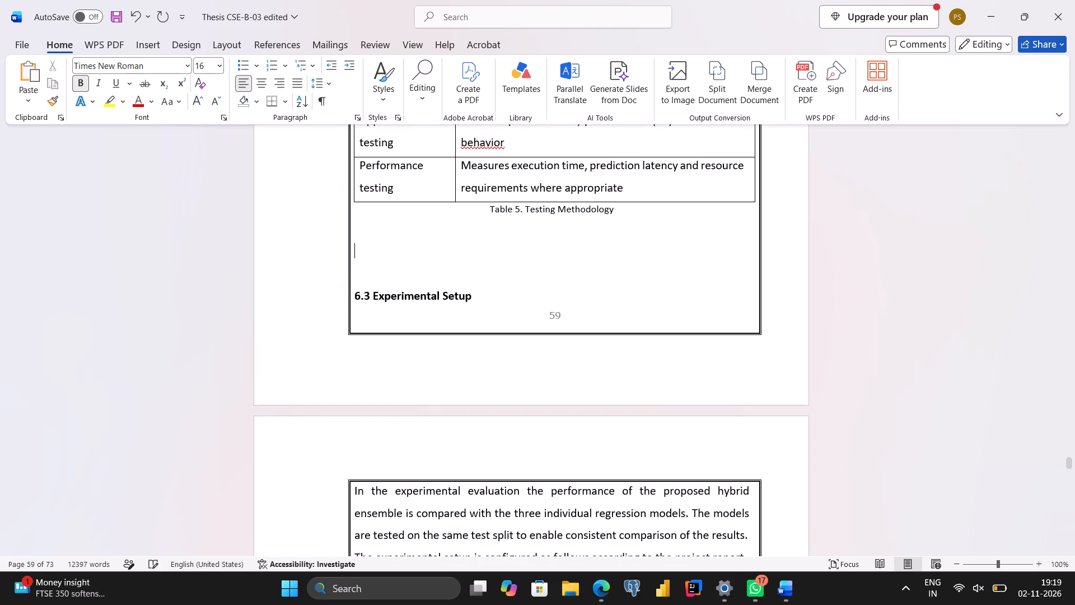
key("Return")
Check the page layout from the experiment procedure in section 6.3 through section 6.7 Explainable AI Evaluation.
scroll(442, 239, "down", 3)
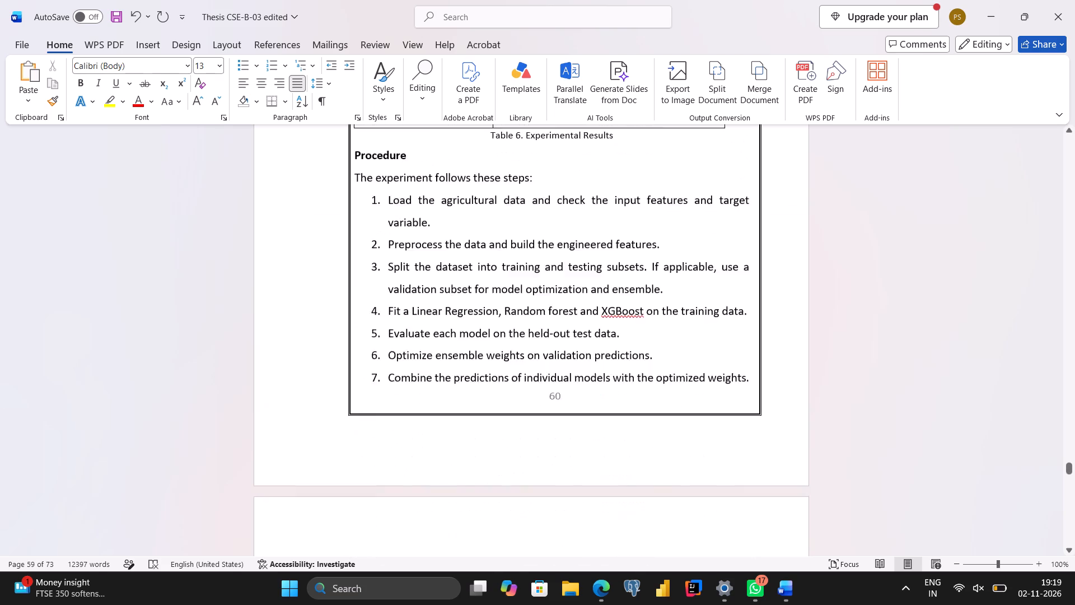
scroll(442, 239, "down", 5)
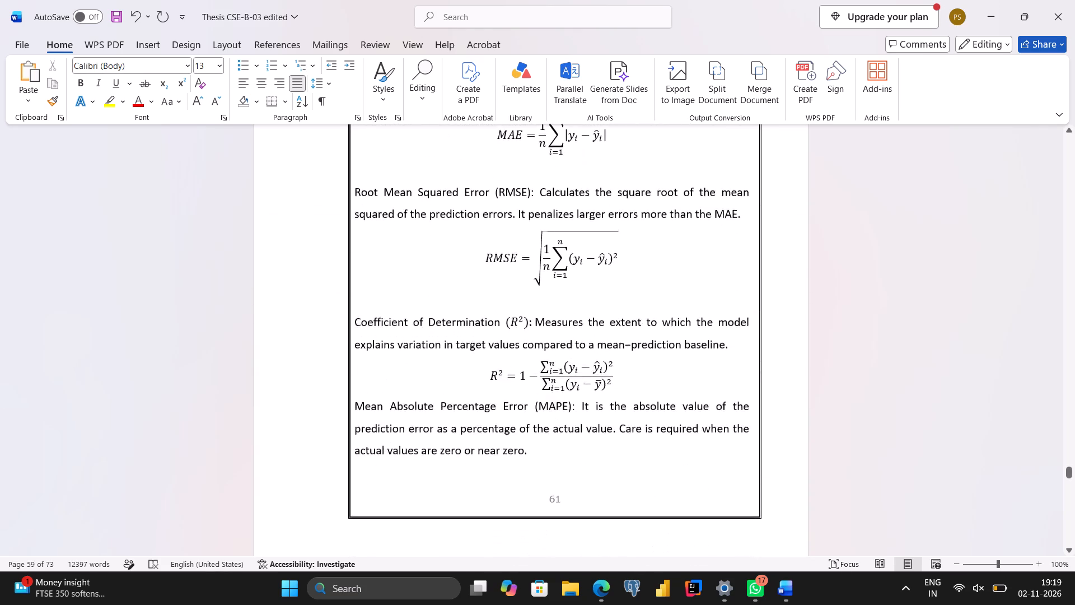
scroll(442, 239, "down", 5)
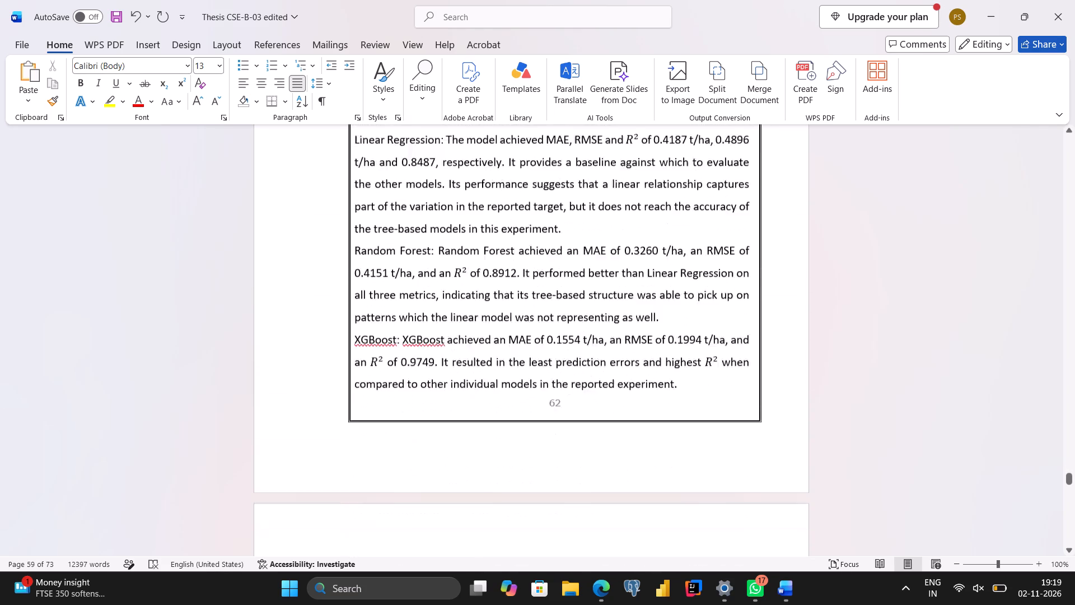
scroll(442, 239, "down", 5)
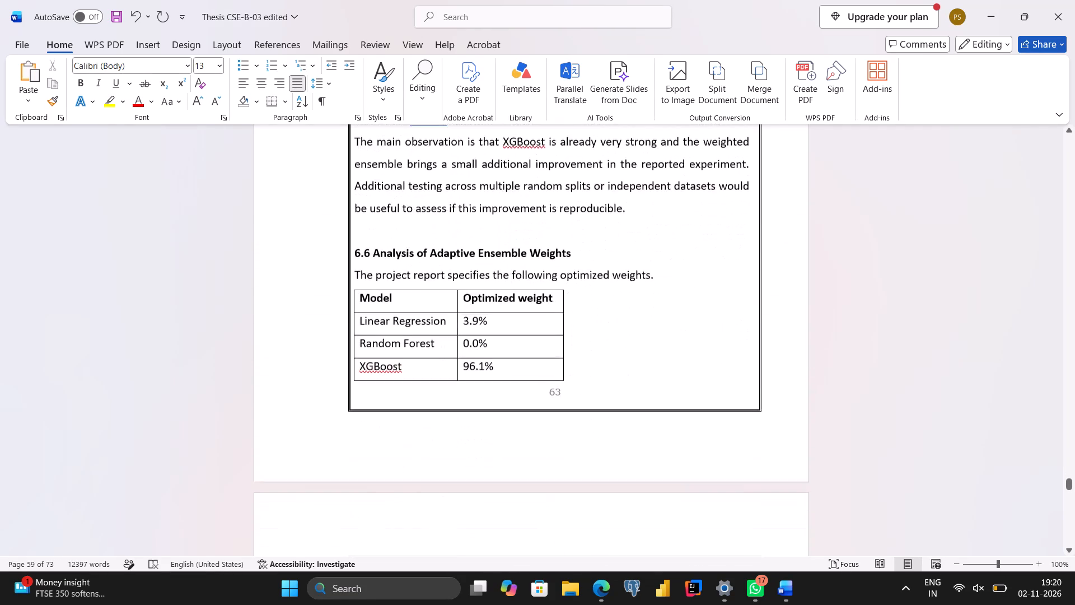
scroll(442, 239, "down", 2)
scroll(442, 239, "up", 1)
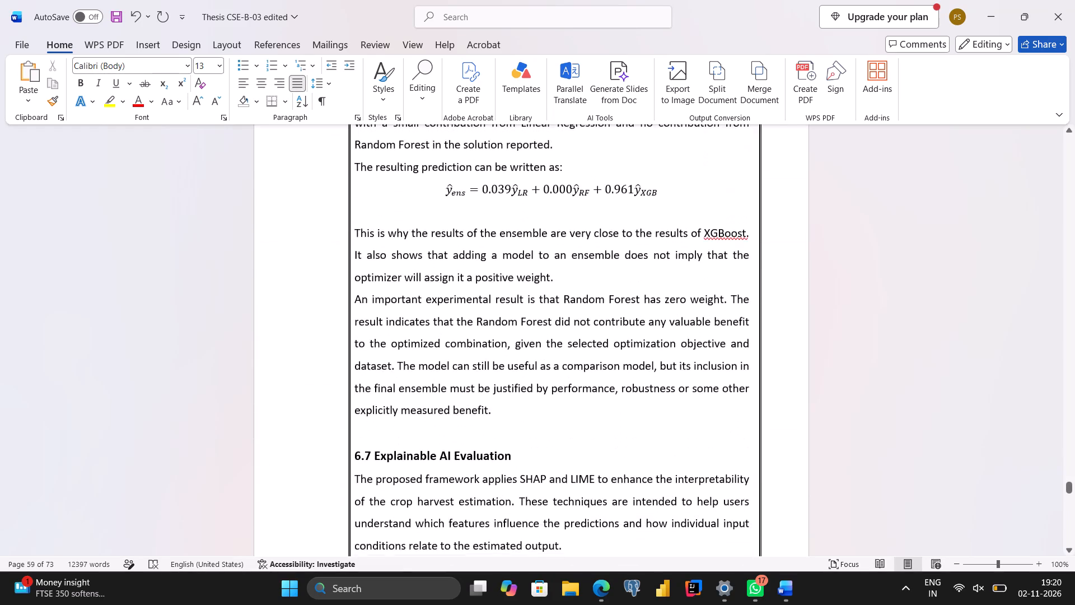
scroll(442, 239, "up", 2)
scroll(442, 239, "down", 2)
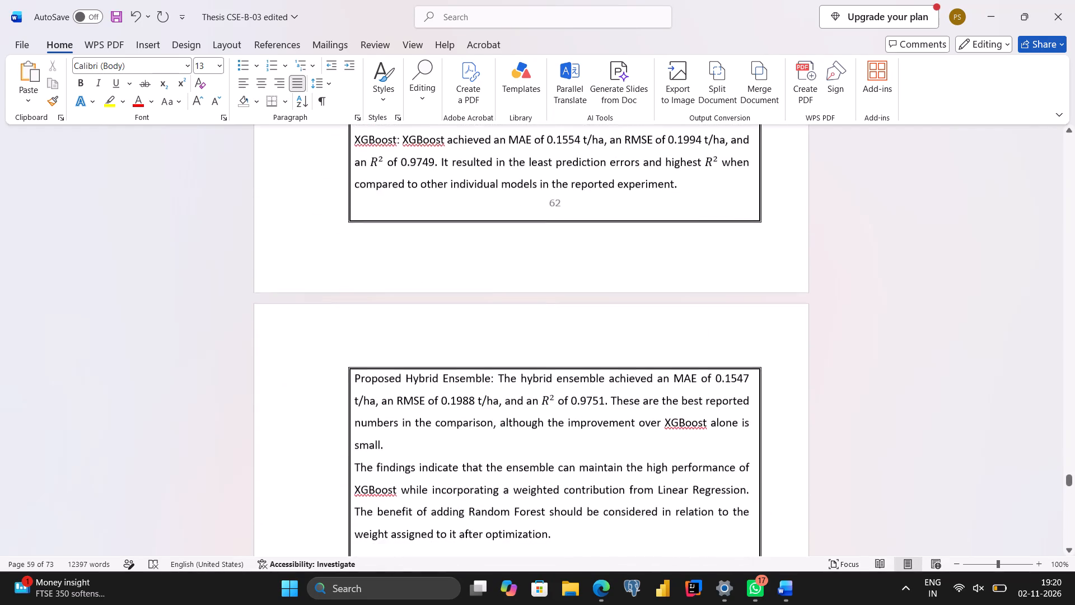
scroll(442, 239, "down", 4)
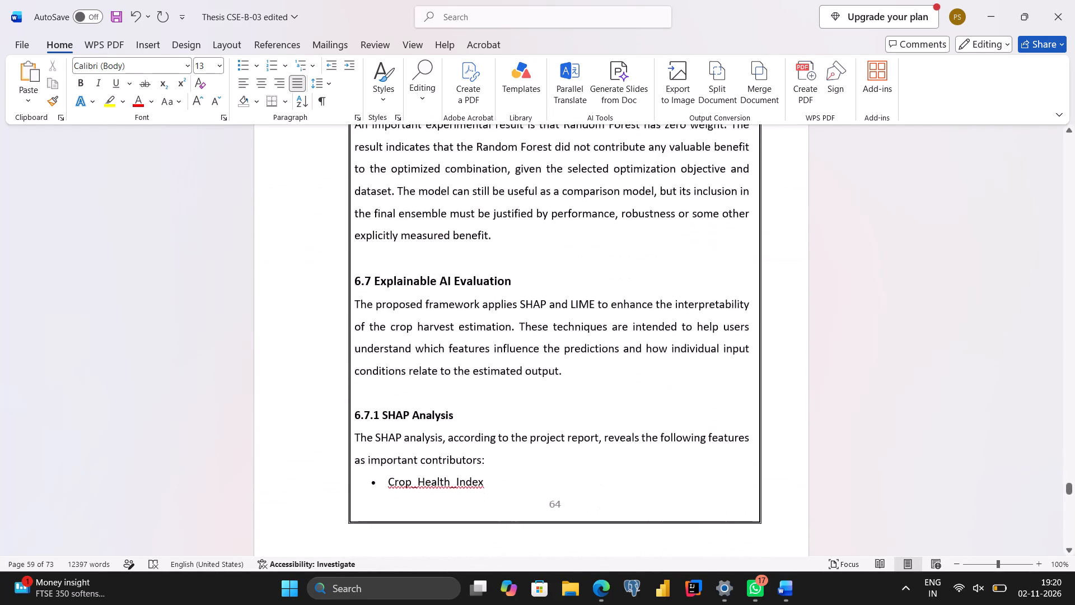
Insert five blank lines above the "Comparison of SHAP and LIME" heading to move it onto the following page with its table.
scroll(442, 239, "down", 3)
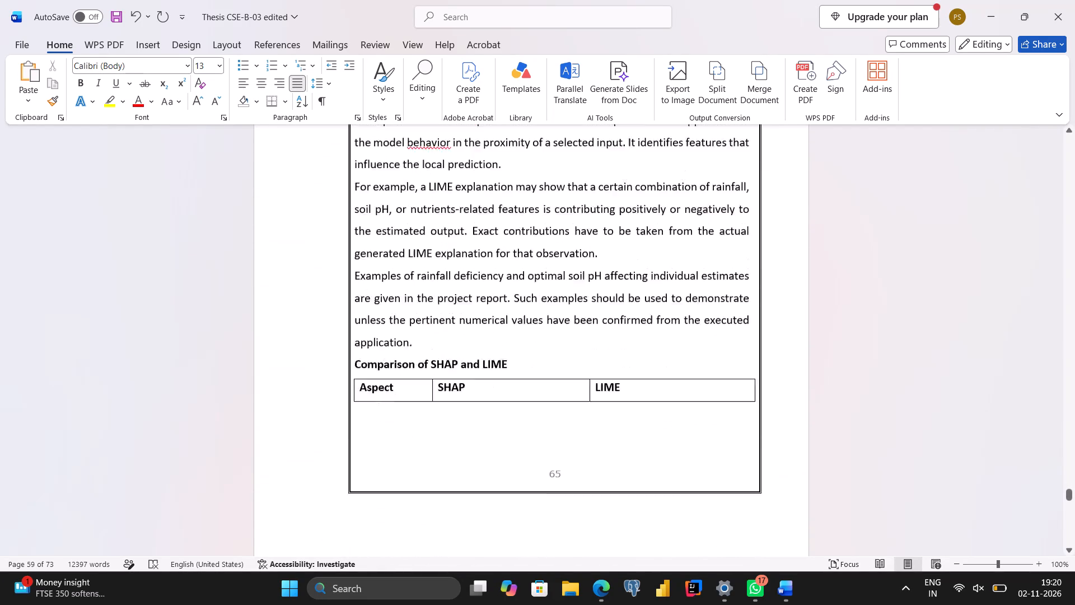
scroll(442, 239, "down", 2)
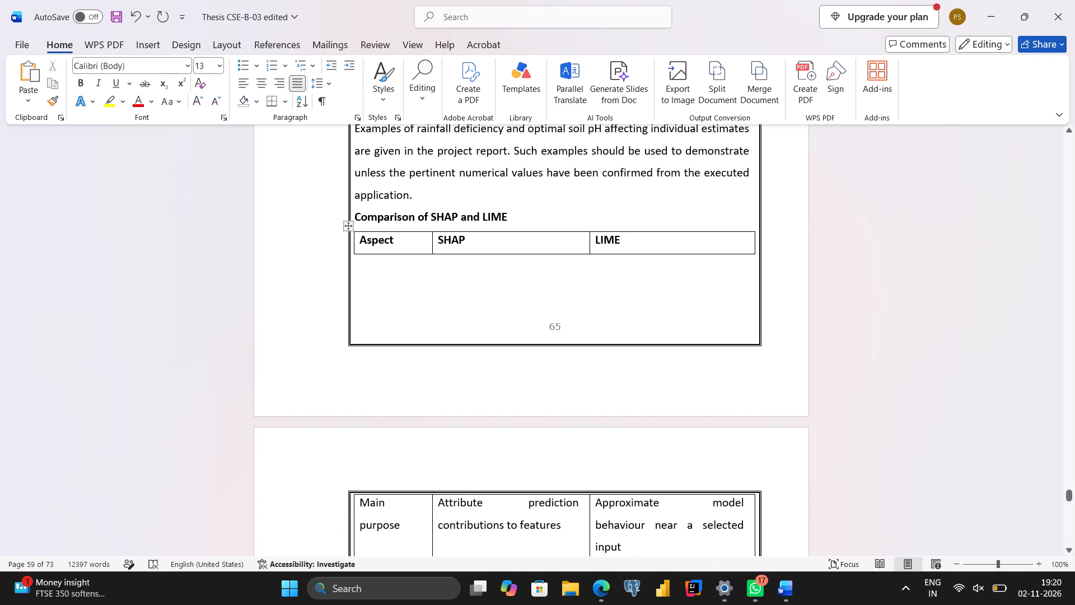
left_click(426, 192)
key("Return")
key("Return")
key("Return")
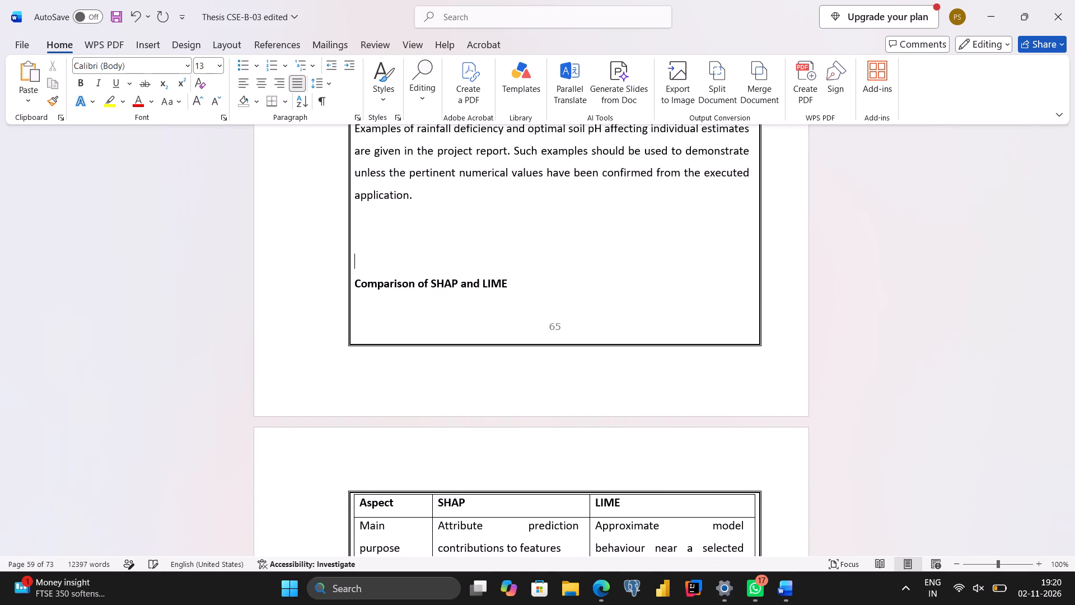
key("Return")
key("Return")
Check the page layout from the Comparison of SHAP and LIME table through section 6.10 to the CHAPTER 7 title page.
scroll(426, 192, "down", 1)
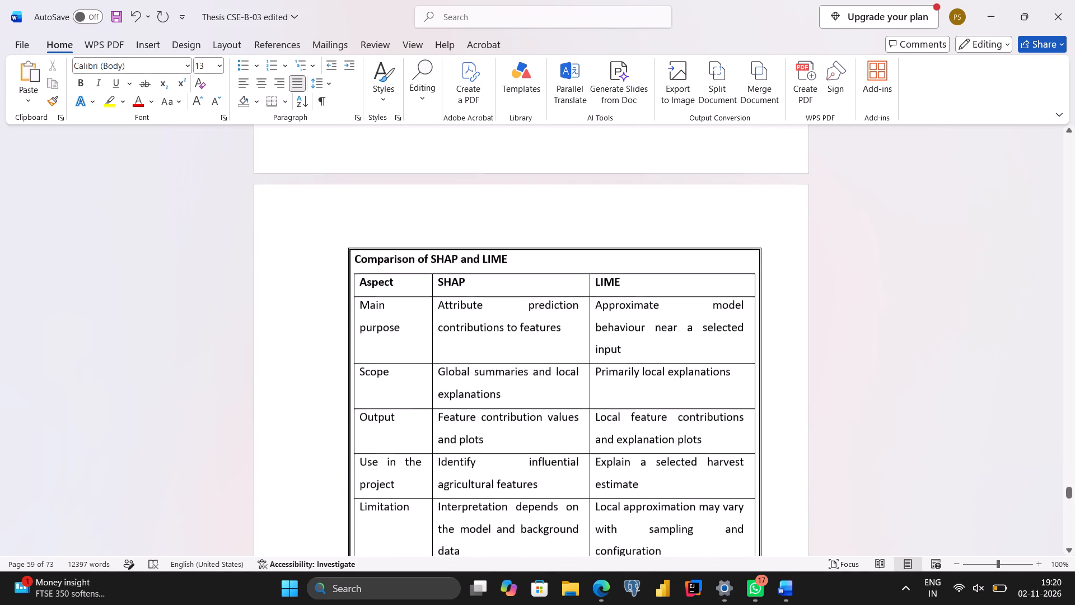
scroll(426, 192, "down", 1)
scroll(433, 305, "down", 1)
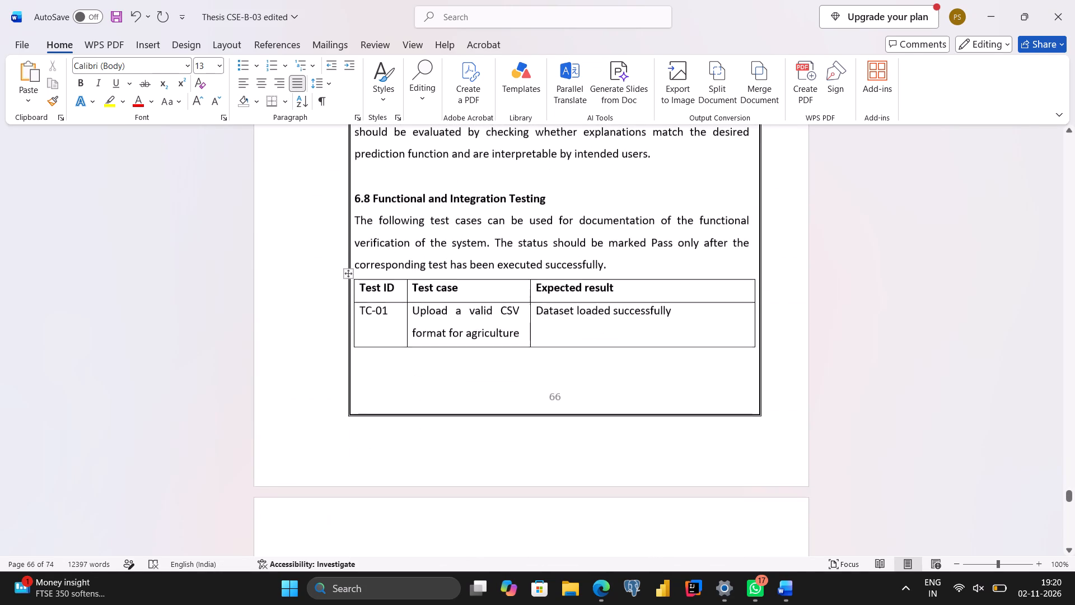
scroll(433, 305, "down", 3)
scroll(433, 305, "up", 1)
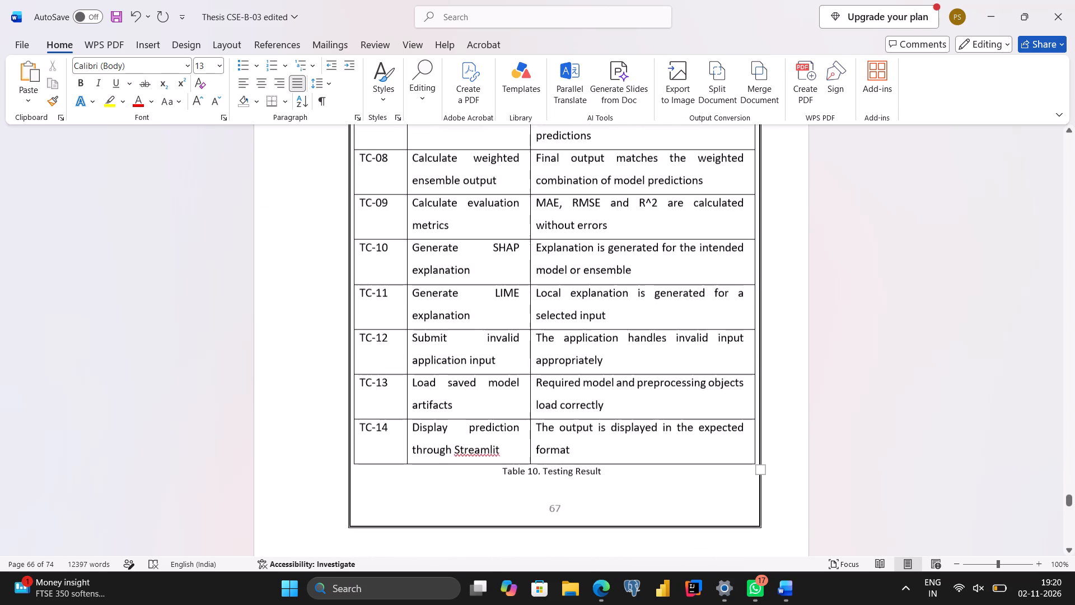
scroll(433, 305, "up", 1)
scroll(433, 305, "down", 1)
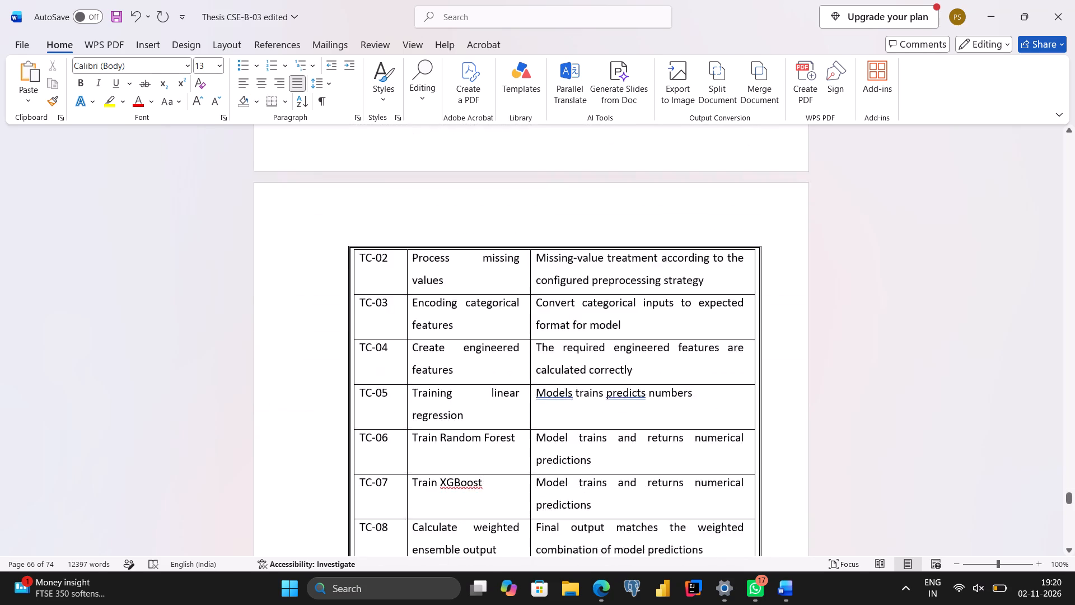
scroll(433, 305, "down", 3)
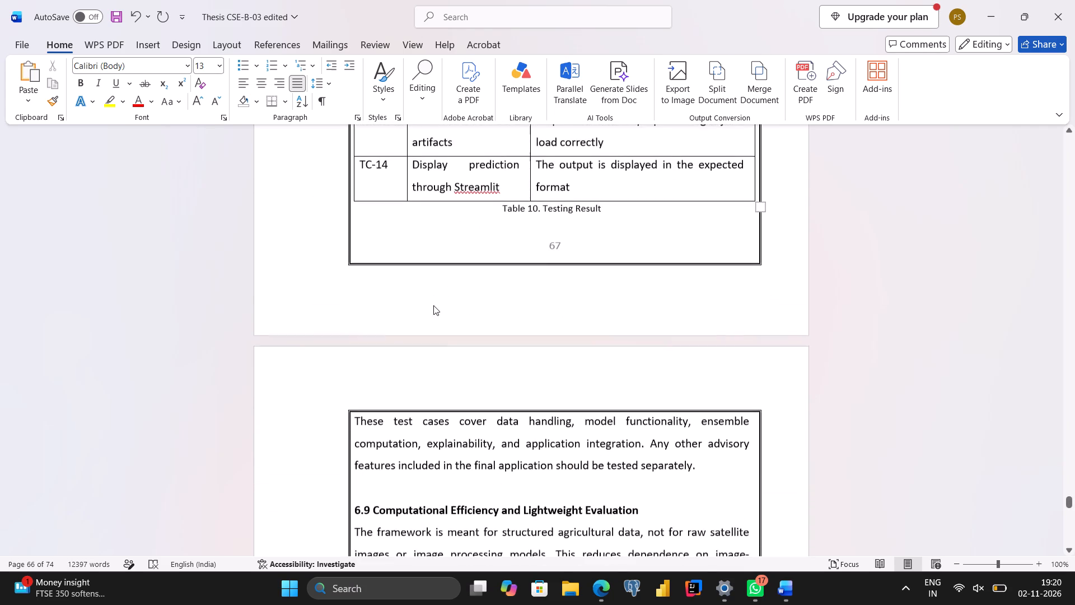
scroll(433, 305, "down", 3)
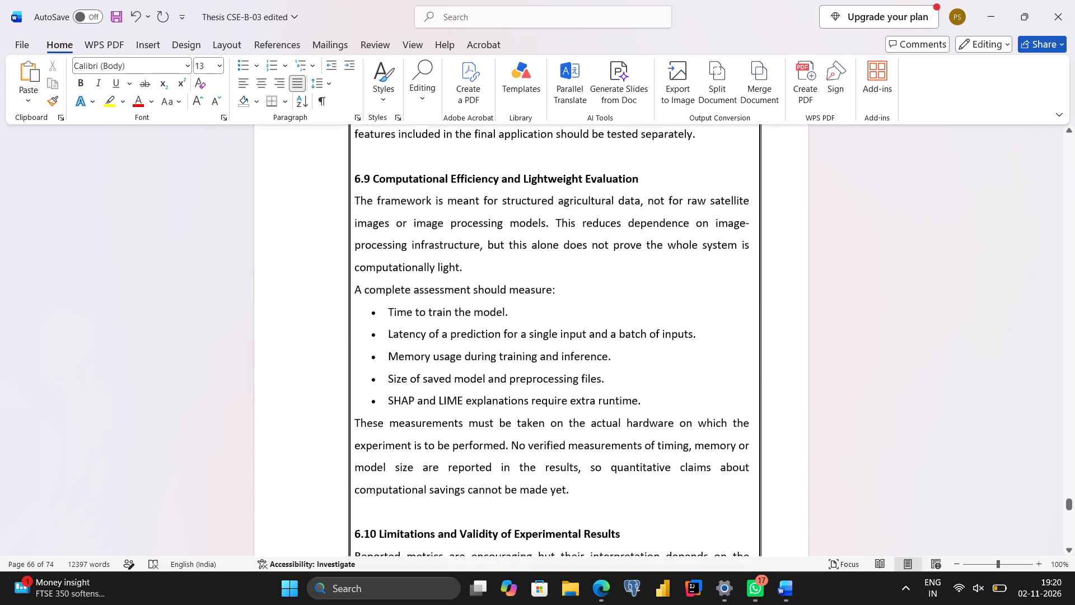
scroll(433, 305, "down", 2)
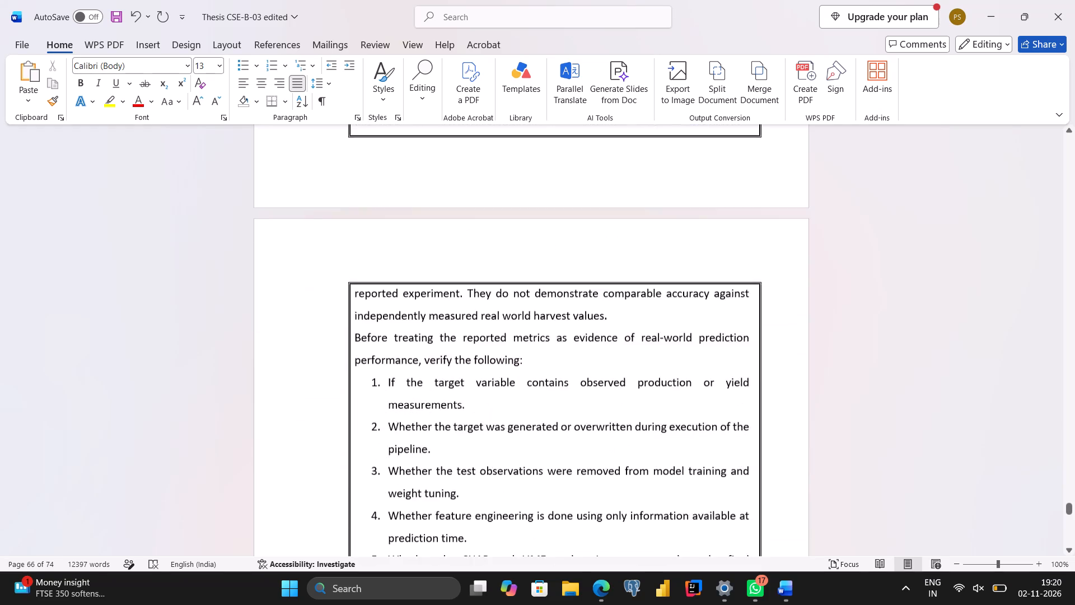
scroll(433, 305, "down", 4)
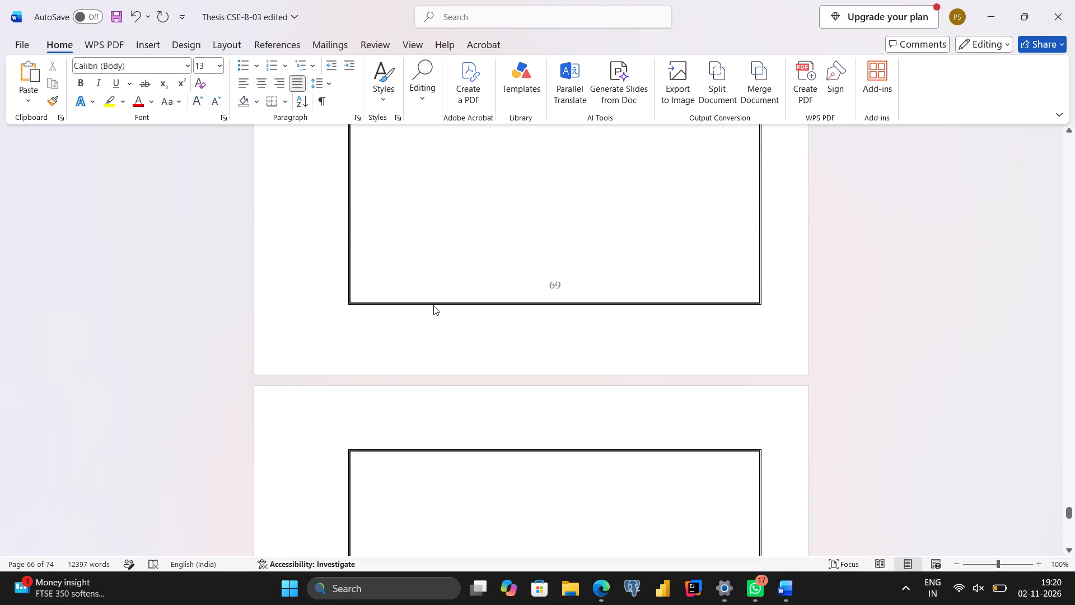
scroll(433, 305, "down", 3)
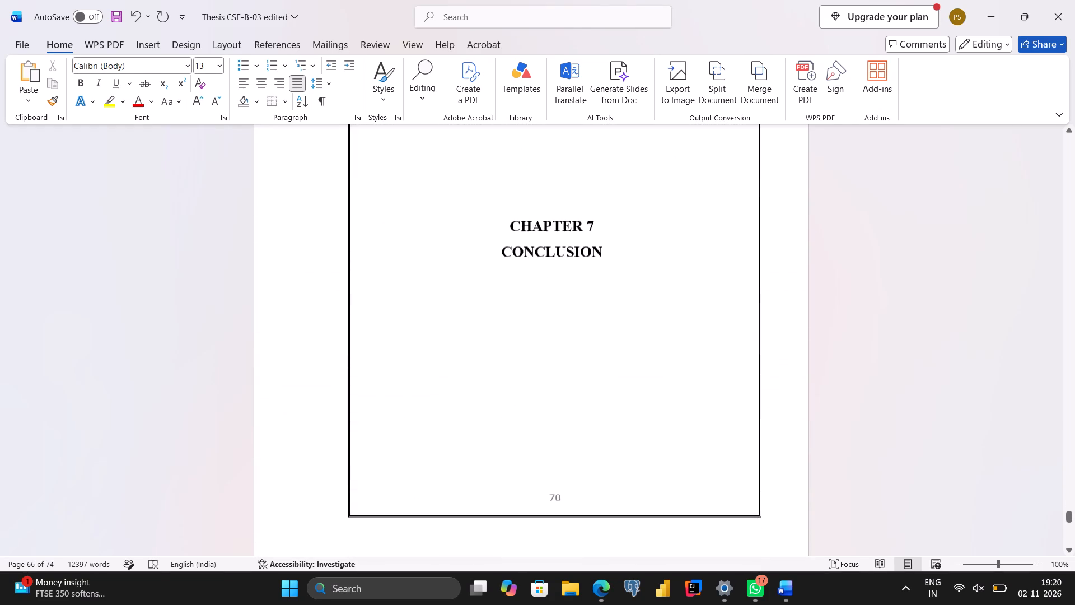
Delete four blank lines above the CHAPTER 7 CONCLUSION title to move it higher on its title page.
left_click(501, 196)
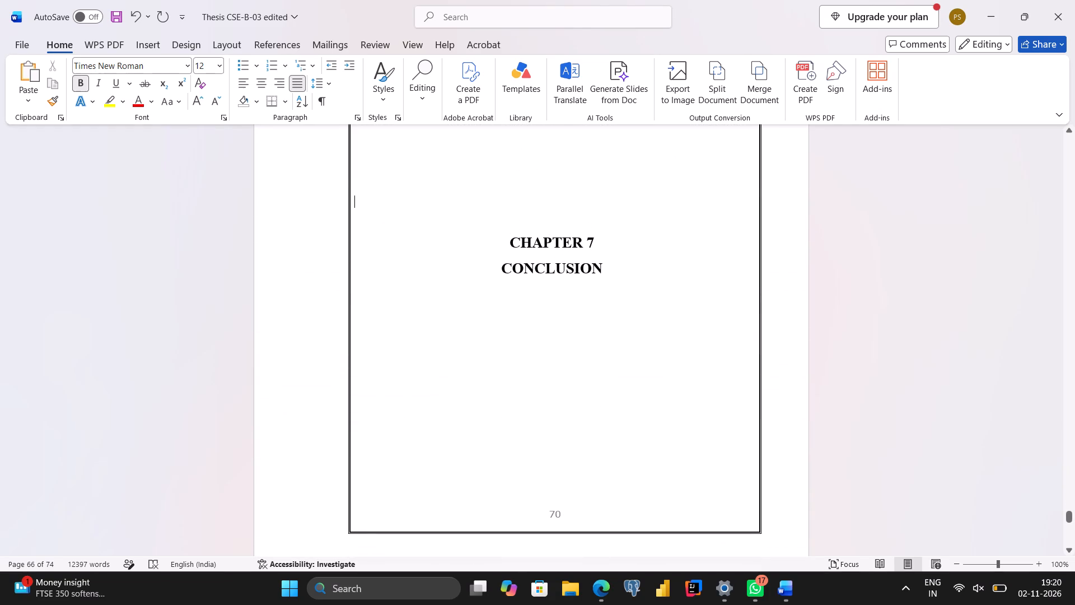
key("BackSpace")
key("BackSpace")
key("BackSpace")
scroll(501, 196, "up", 2)
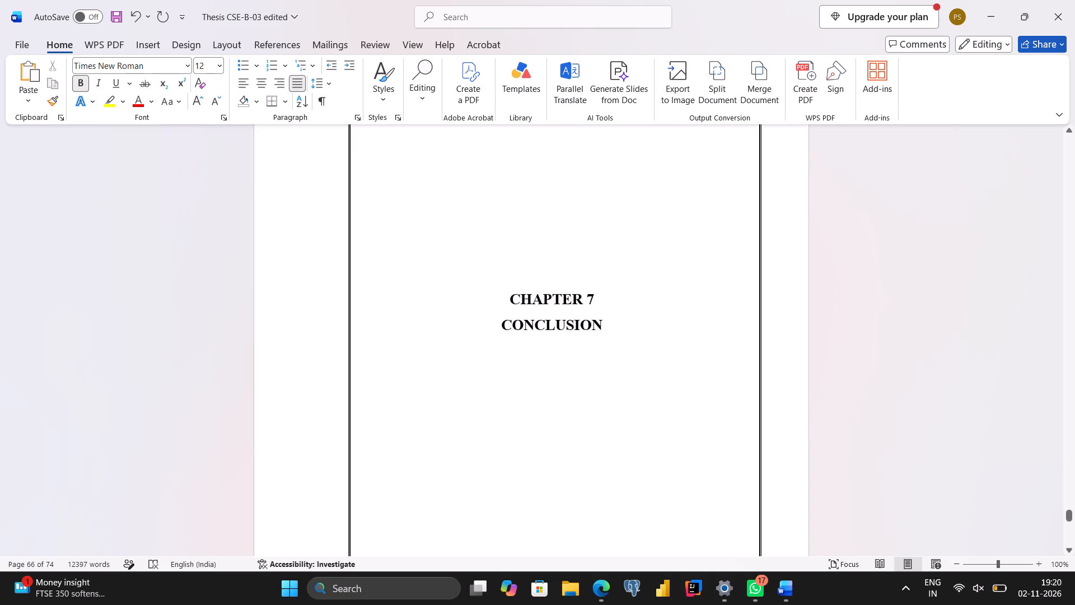
scroll(501, 196, "up", 2)
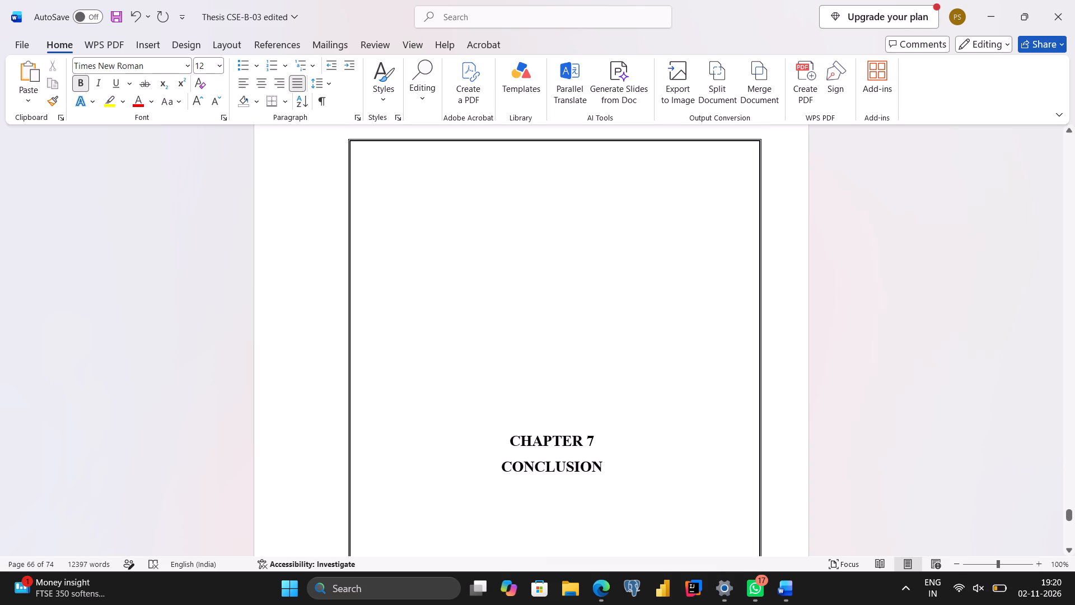
scroll(501, 196, "down", 2)
scroll(501, 196, "up", 1)
key("BackSpace")
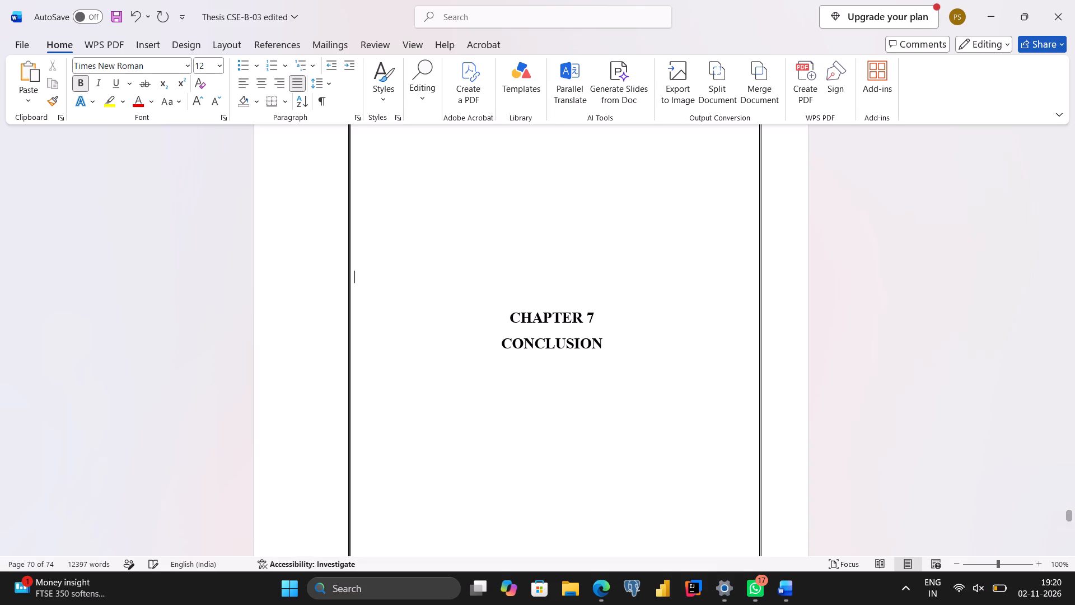
Check the page layout of the Chapter 7 conclusion text and the feature importance figure through to the document's last page.
scroll(501, 196, "down", 4)
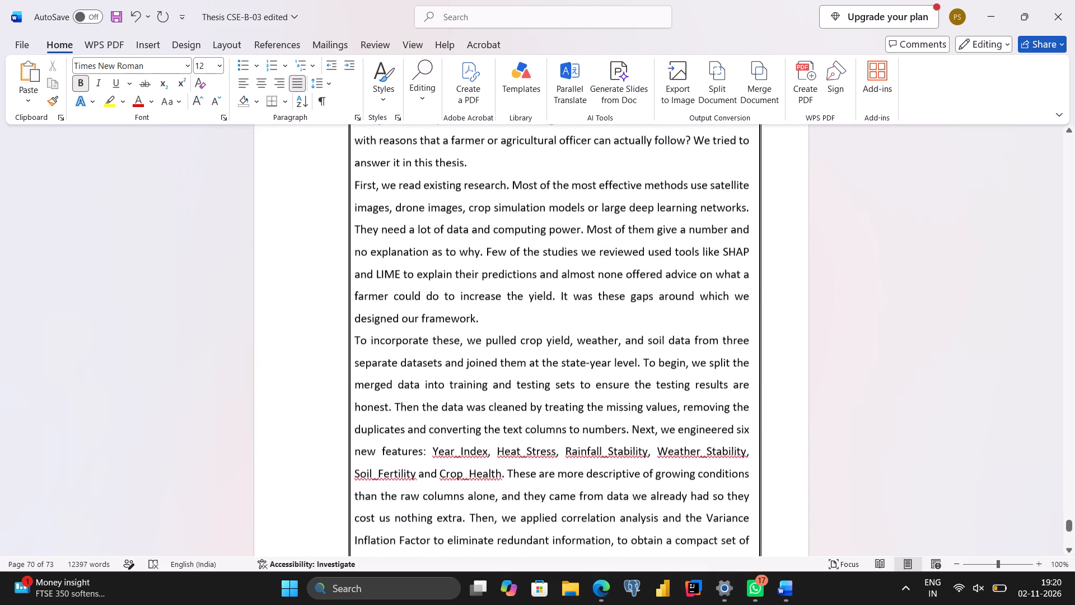
scroll(501, 196, "down", 6)
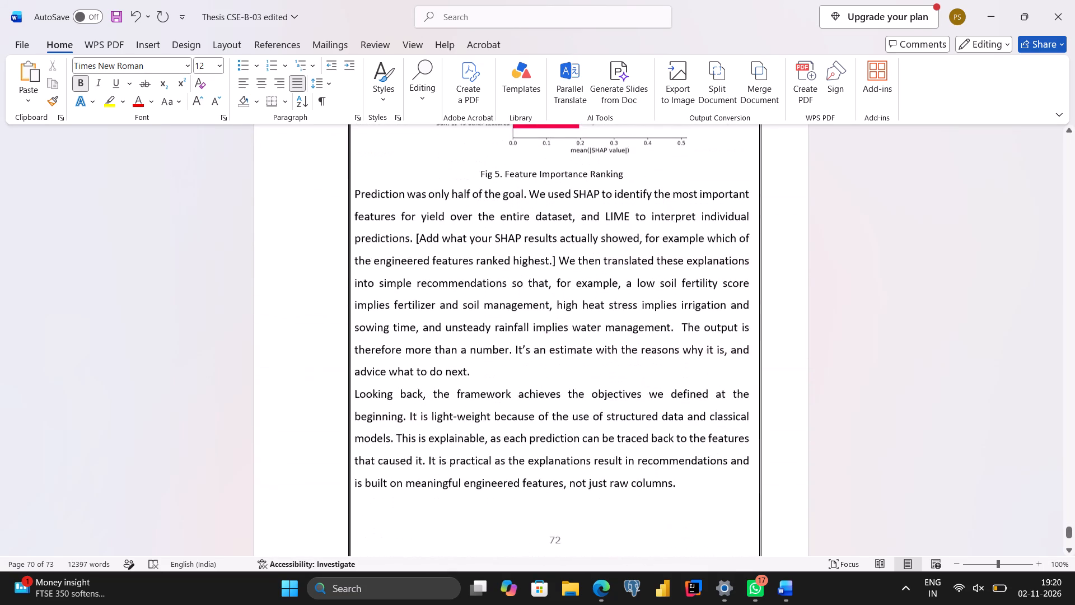
scroll(501, 196, "down", 6)
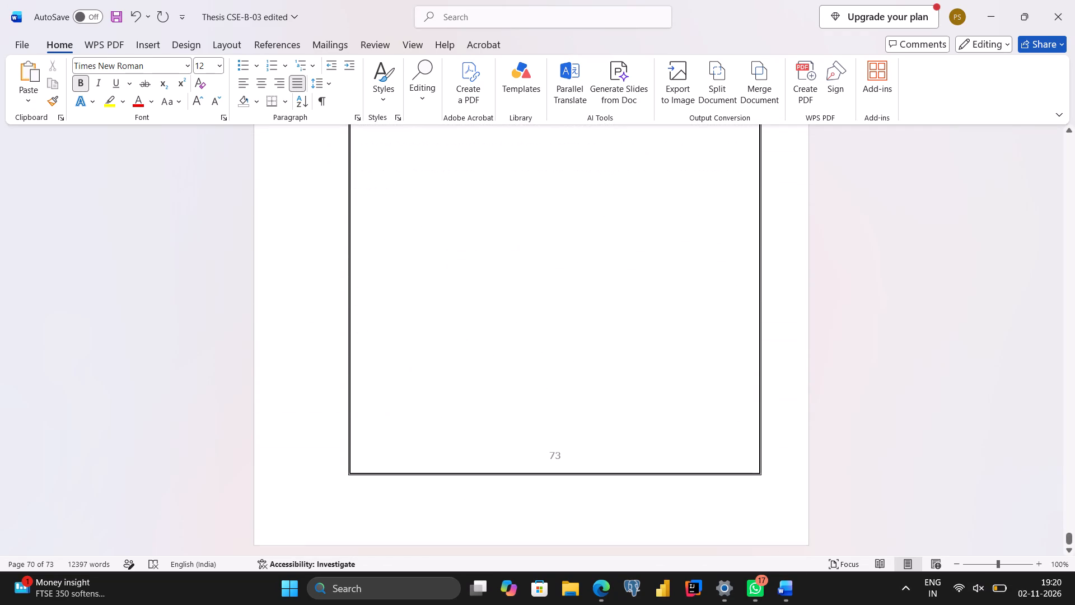
scroll(501, 196, "down", 3)
scroll(551, 164, "up", 6)
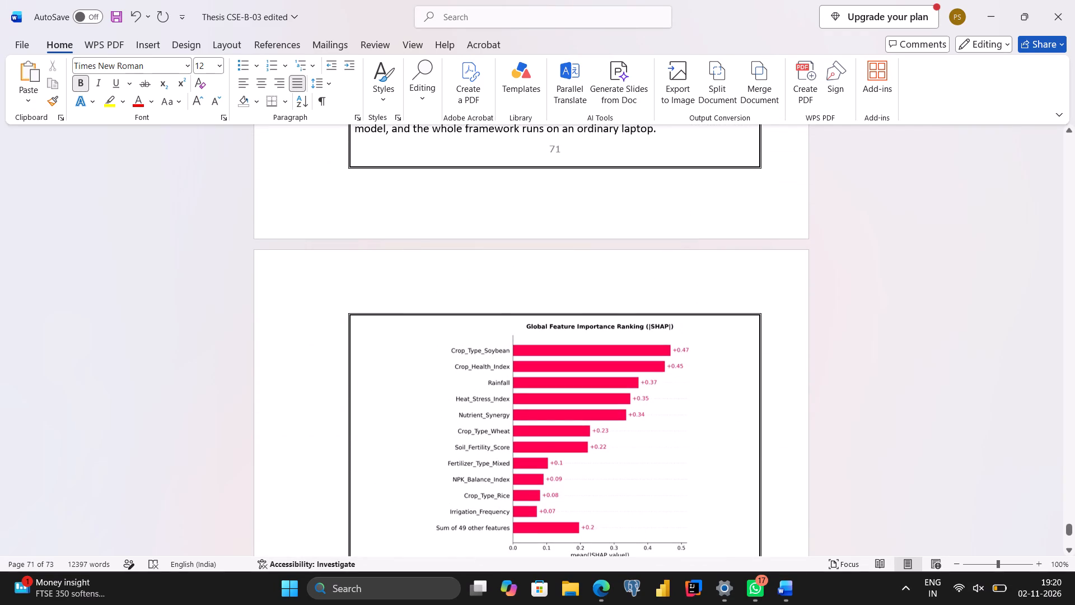
Open the Save As options for the edited thesis.
left_click(17, 40)
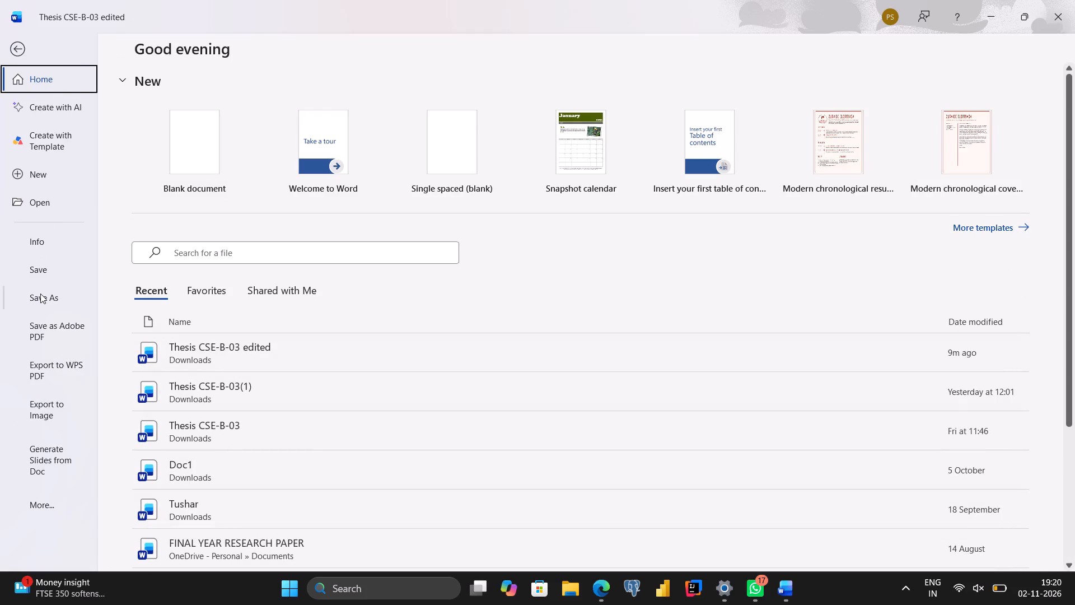
left_click(40, 294)
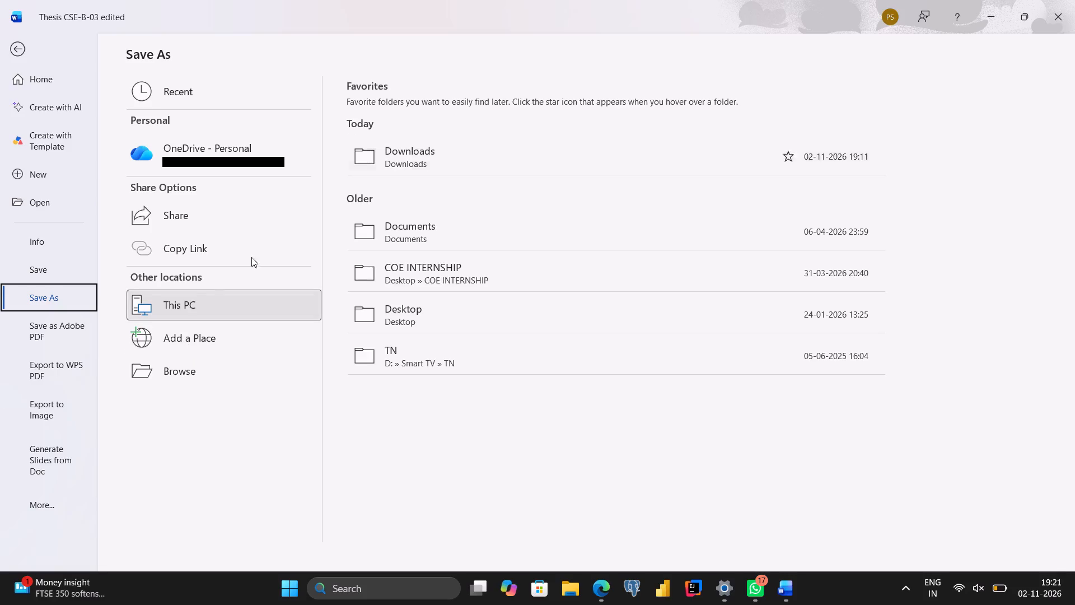
Browse for a save location and choose the Downloads folder for the edited thesis.
left_click(183, 370)
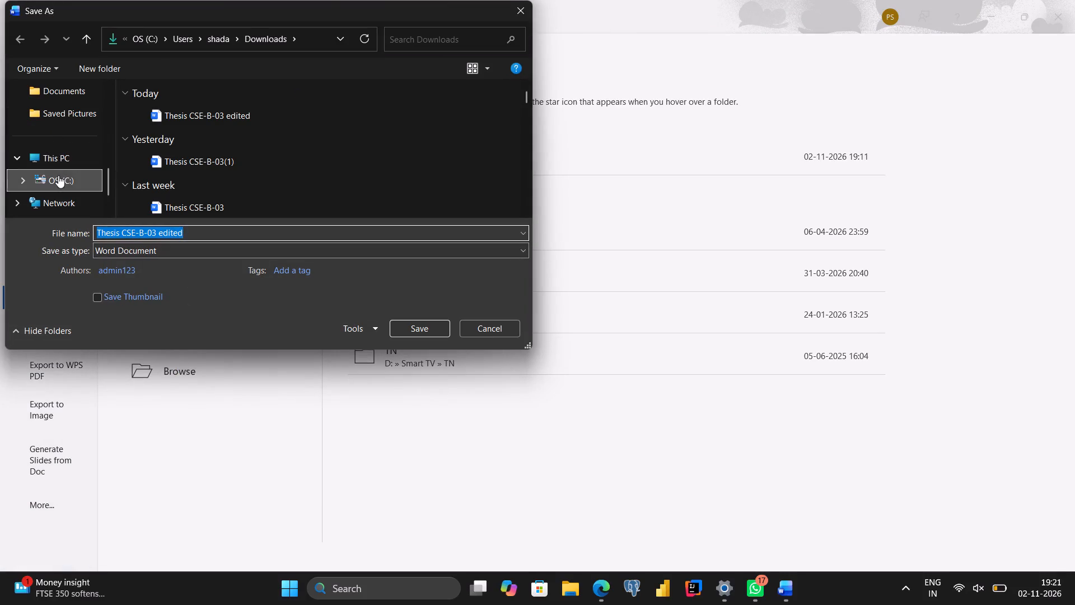
scroll(60, 105, "up", 1)
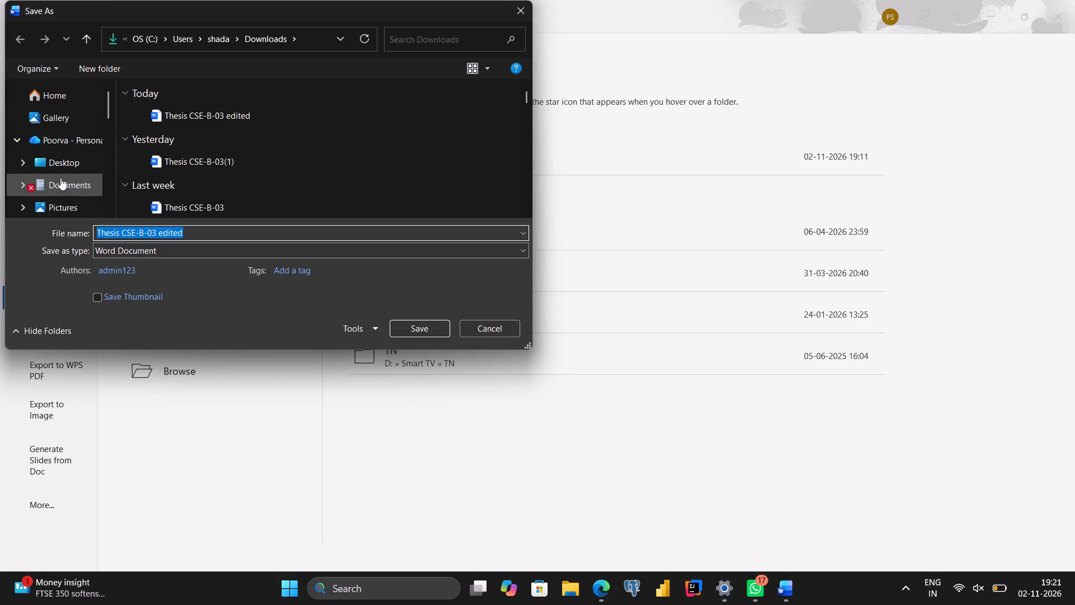
scroll(68, 167, "down", 1)
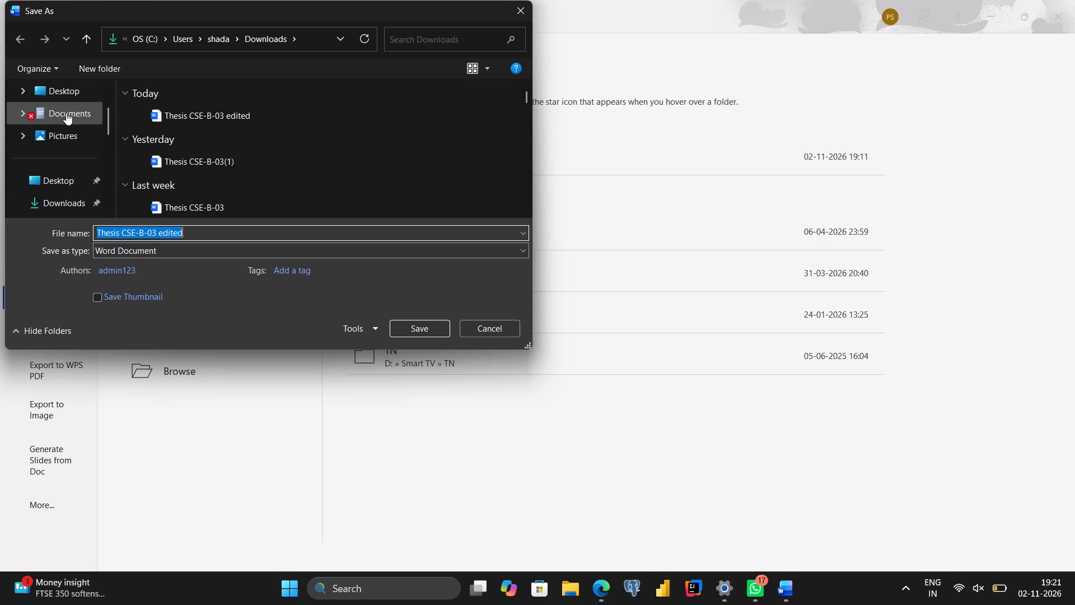
scroll(66, 113, "up", 1)
left_click(66, 199)
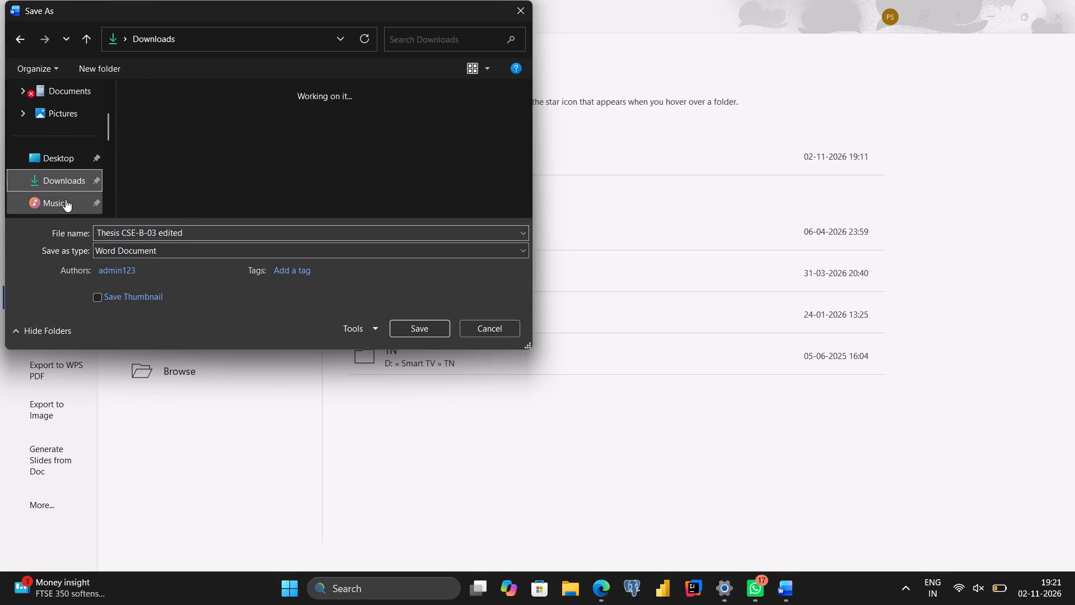
Set the save type to PDF and replace the thesis file name with one starting with B-03.
left_click_drag(194, 231, 53, 220)
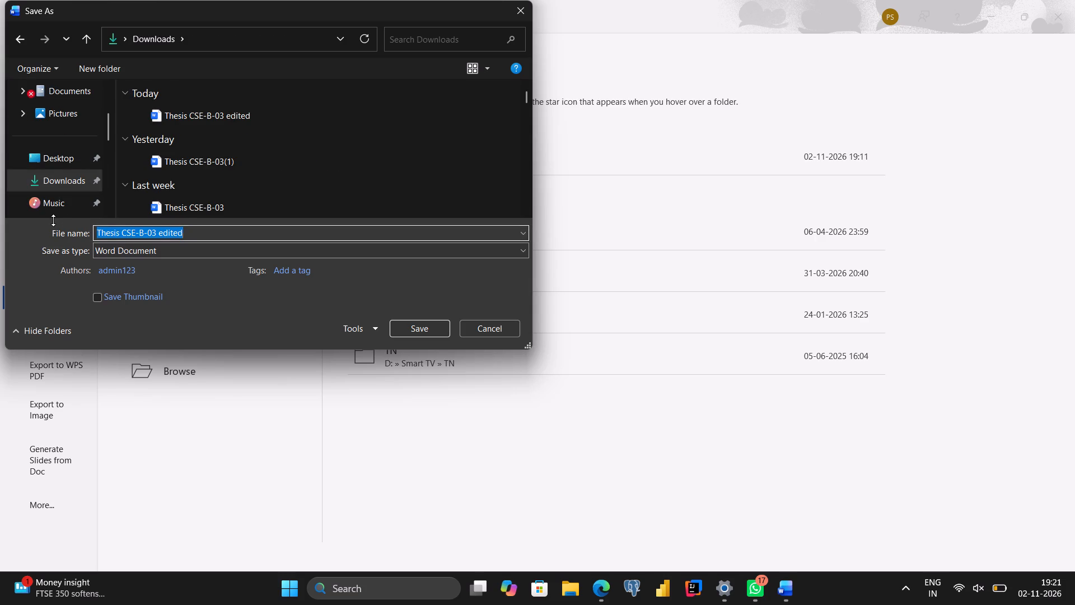
key("BackSpace")
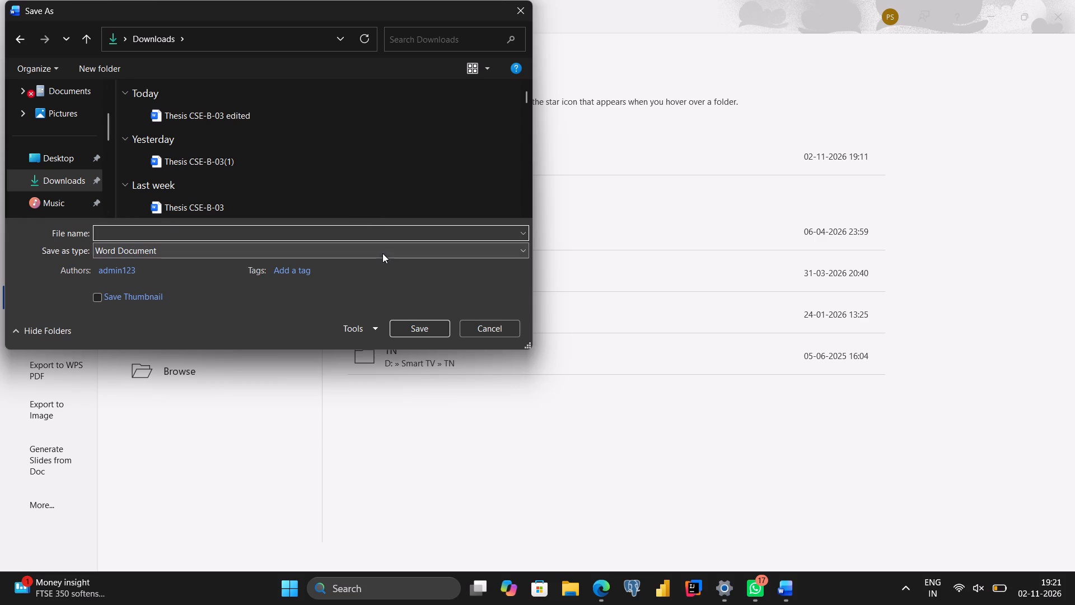
left_click(382, 253)
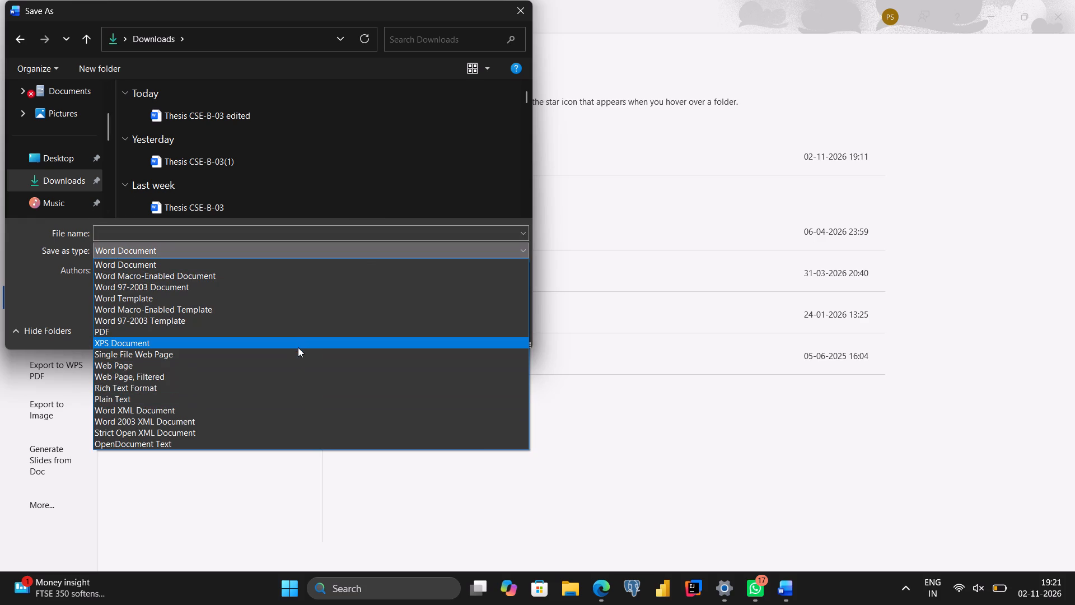
left_click(298, 334)
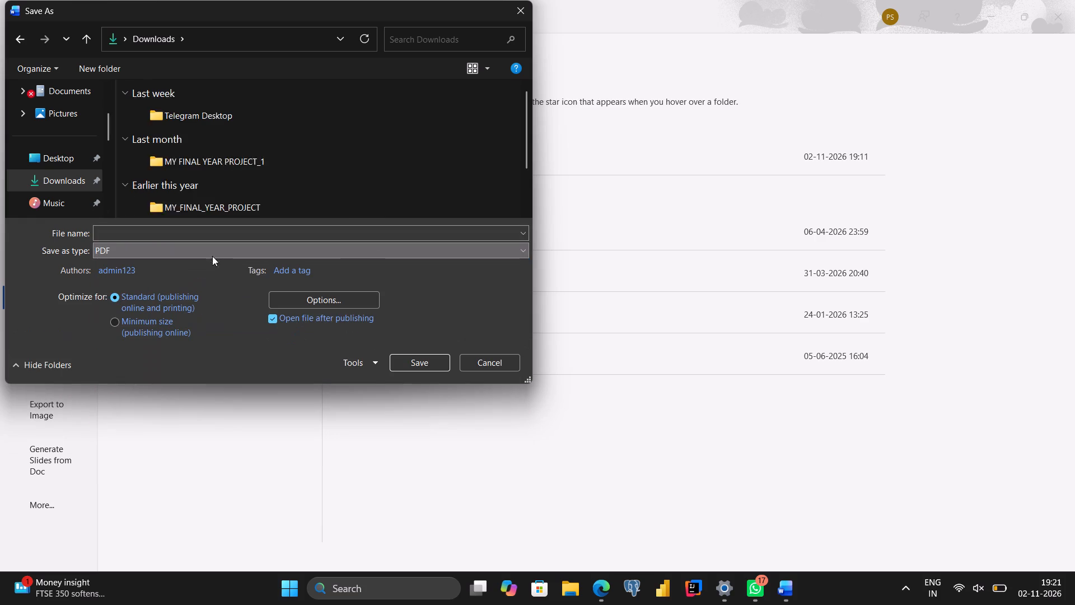
left_click(197, 234)
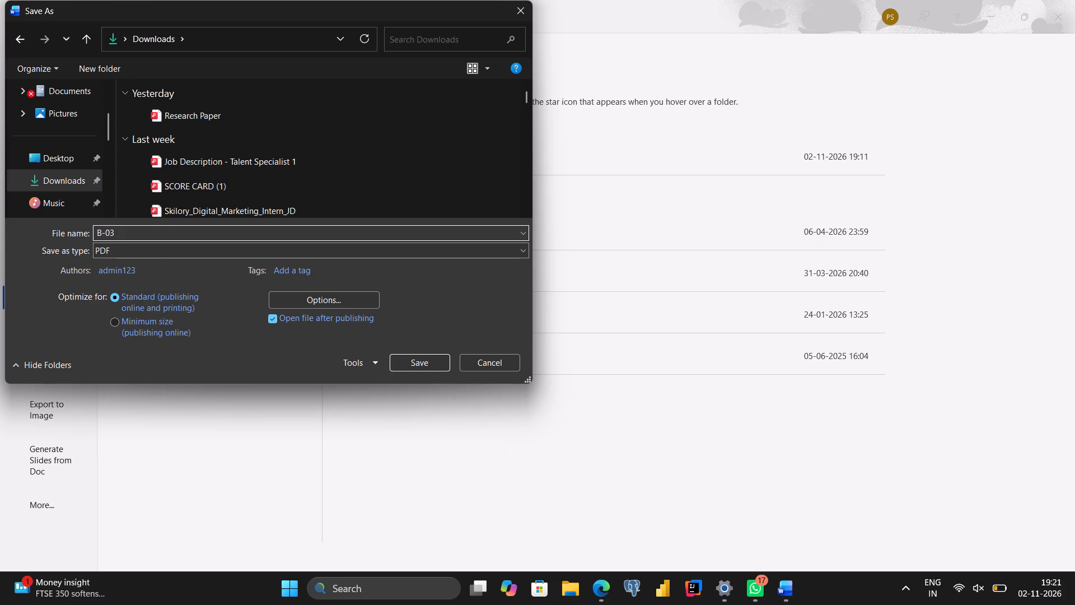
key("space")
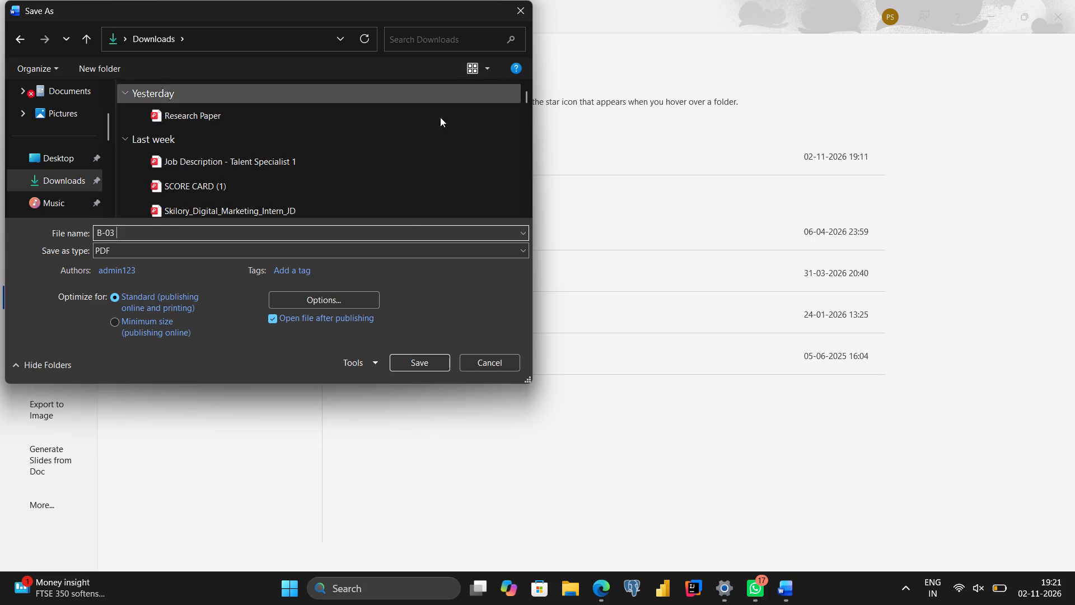
left_click(792, 588)
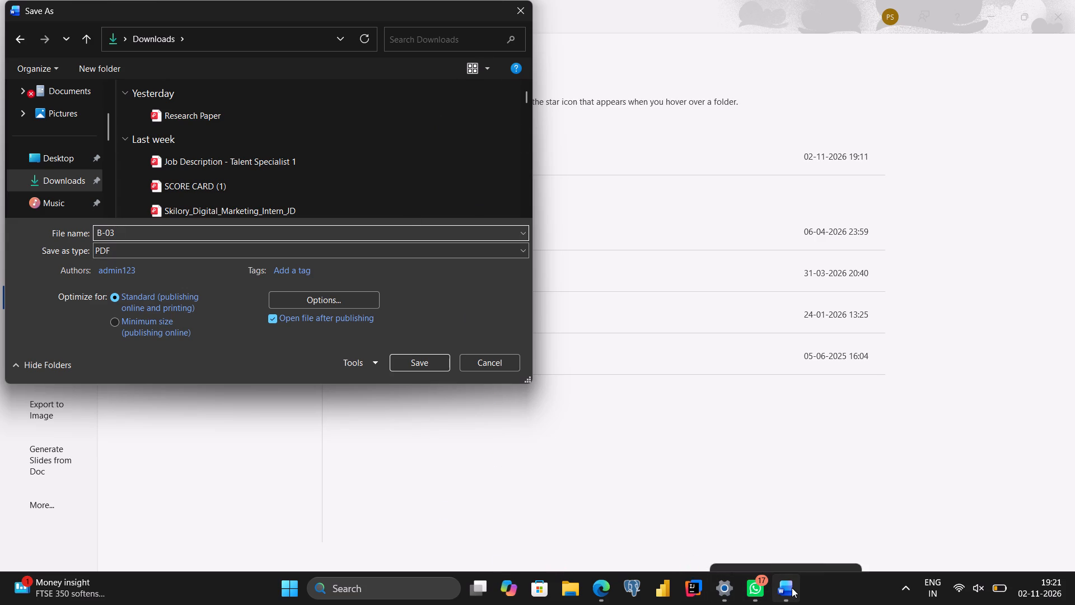
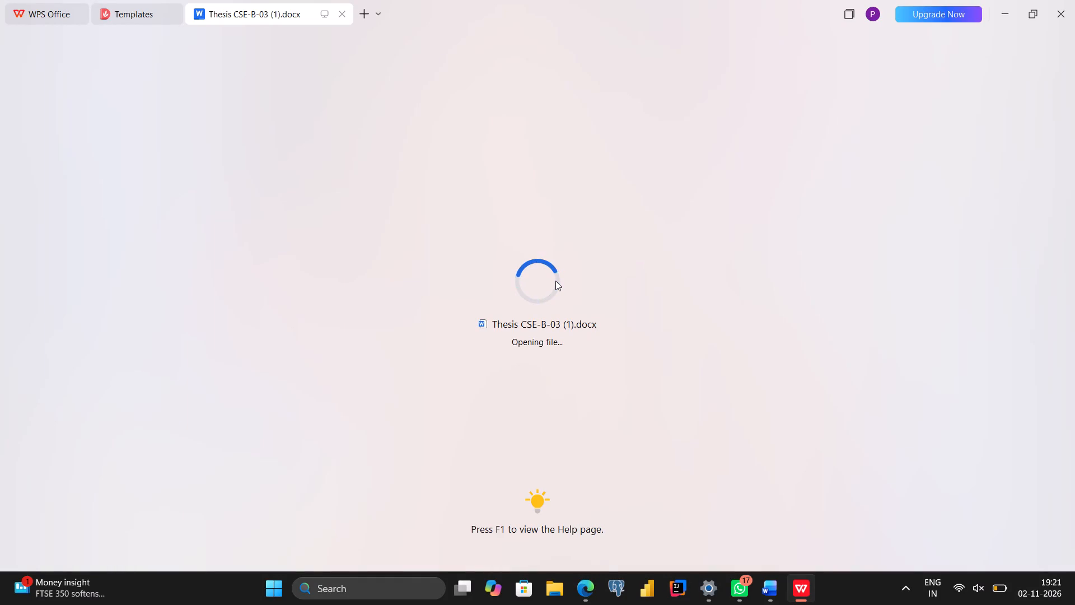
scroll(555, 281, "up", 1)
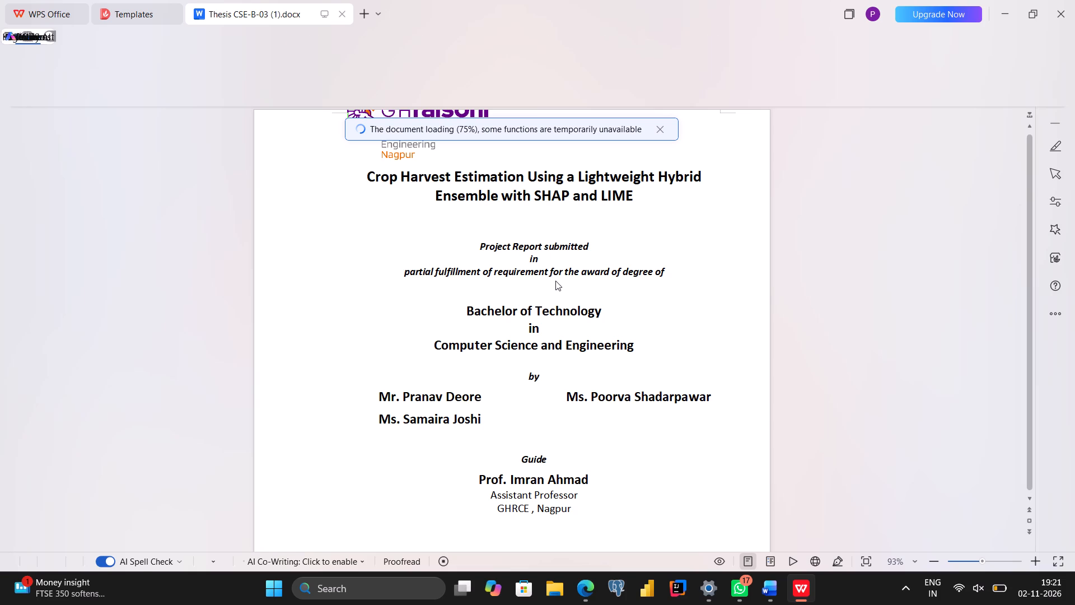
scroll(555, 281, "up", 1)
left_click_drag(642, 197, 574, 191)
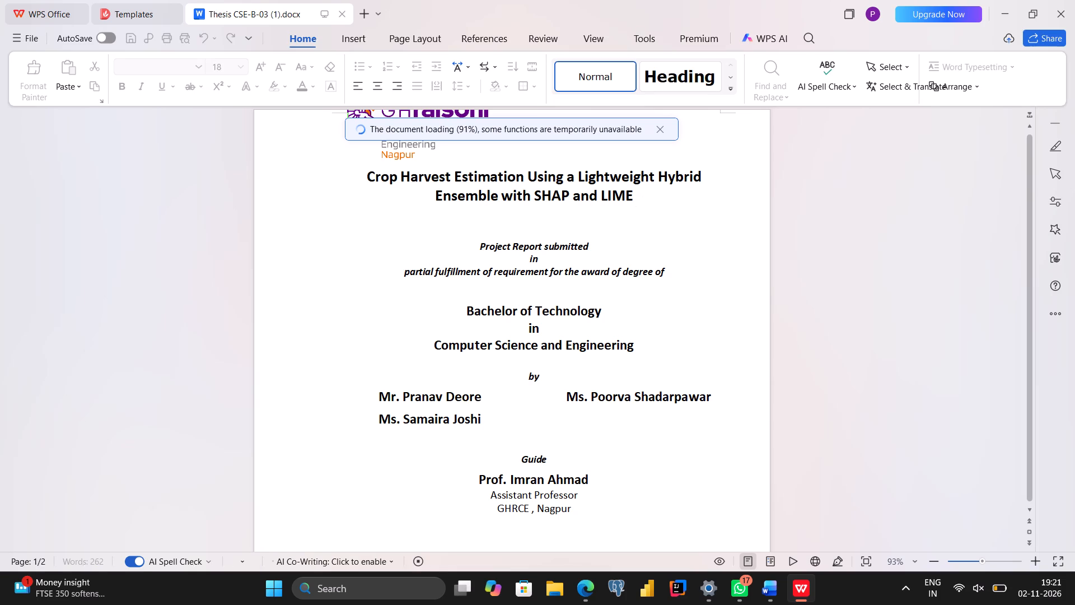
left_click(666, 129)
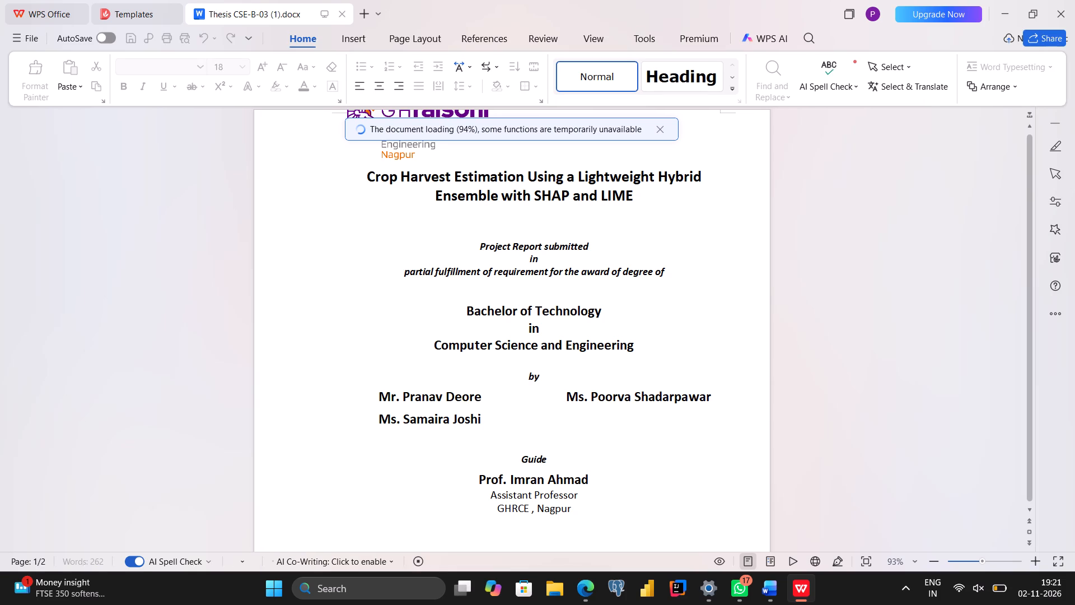
Copy the full two-line project title, Crop Harvest Estimation Using a Lightweight Hybrid Ensemble with SHAP and LIME, from the thesis cover page.
left_click(661, 128)
left_click_drag(366, 179, 563, 190)
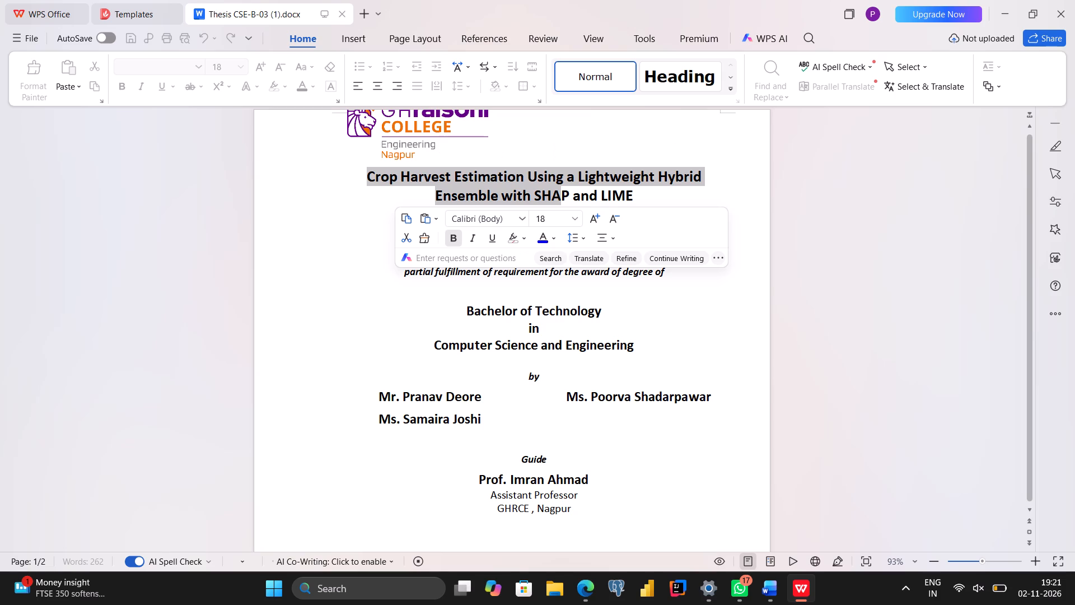
left_click(644, 197)
left_click_drag(644, 197, 408, 175)
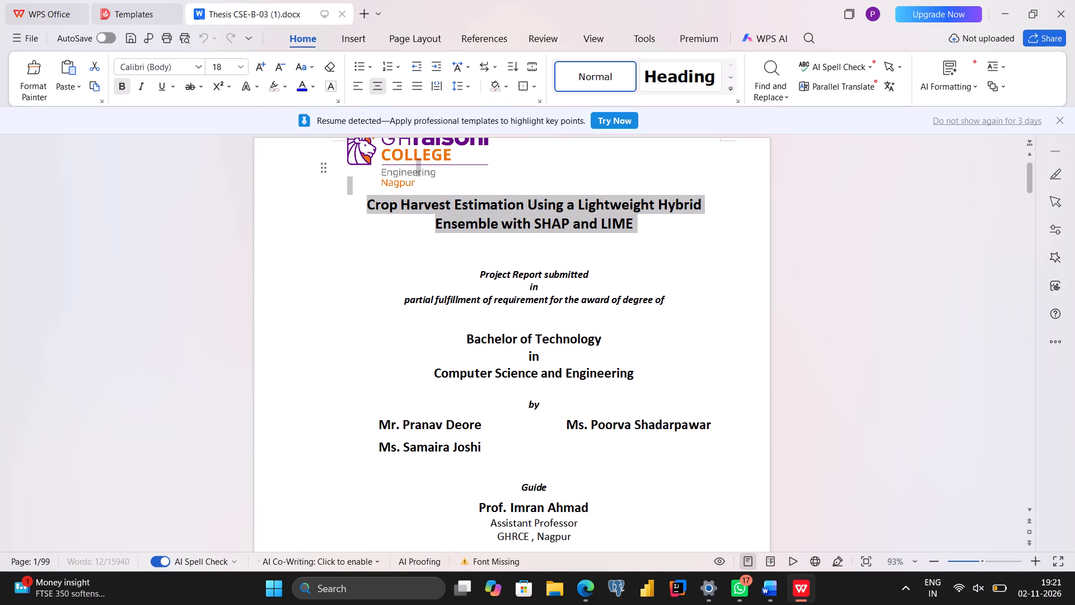
left_click_drag(408, 175, 386, 202)
key("ctrl+c")
In Word, save the thesis as a PDF in Downloads named "B-03 Crop Harvest Estimation Using a Lightweight Hybrid Ensemble with SHAP and LIME".
left_click(584, 588)
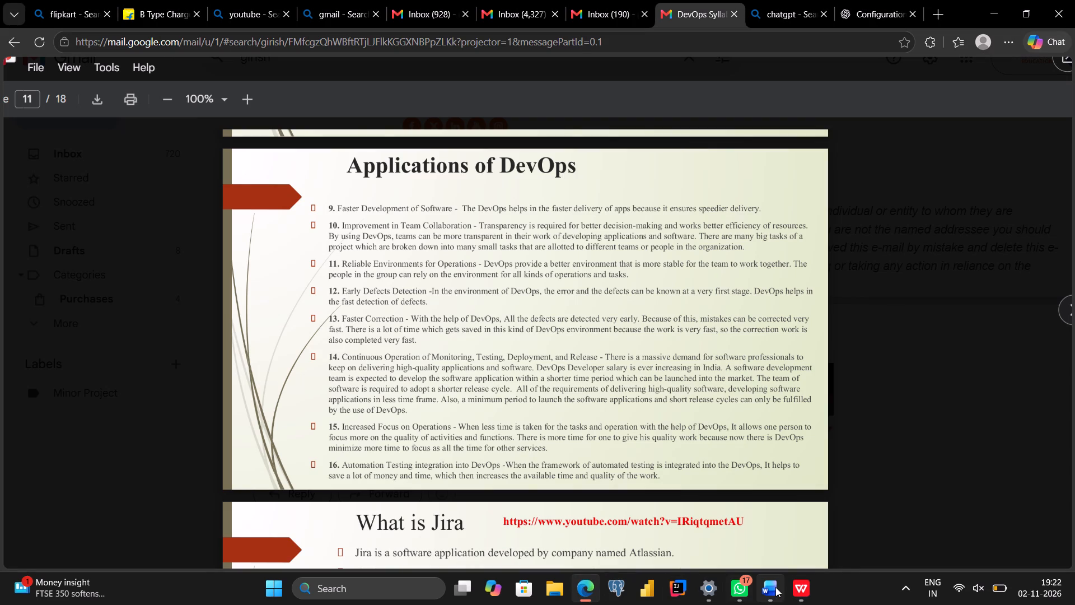
left_click(774, 592)
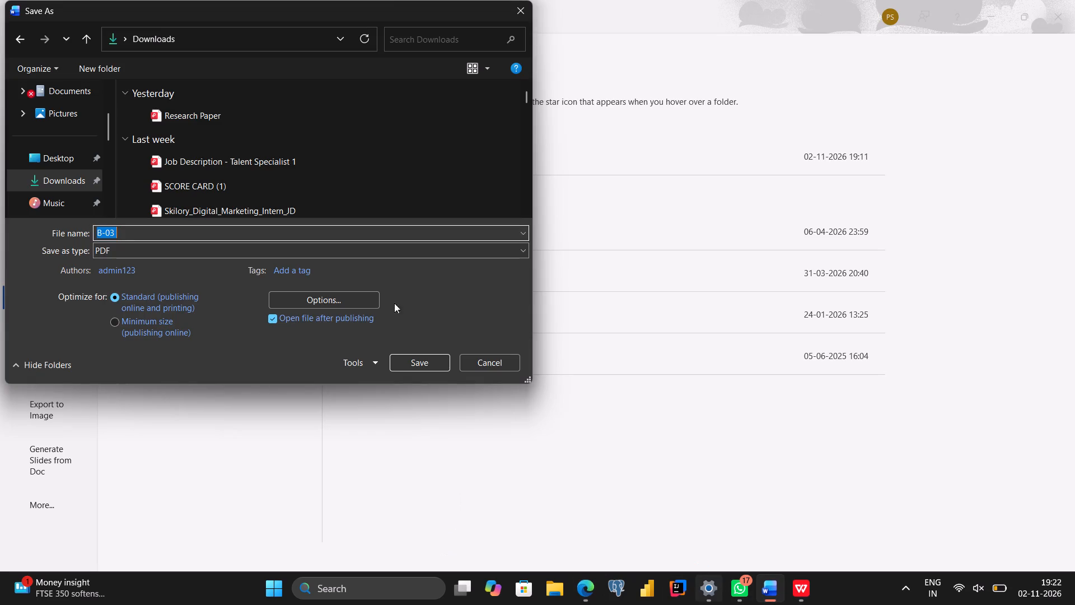
left_click(364, 230)
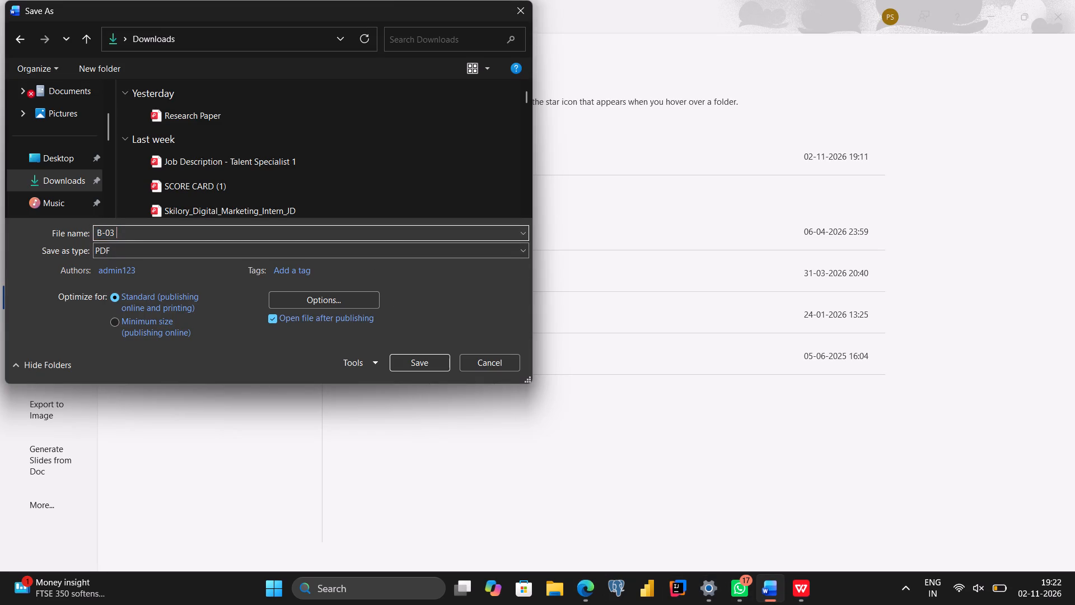
key("ctrl+v")
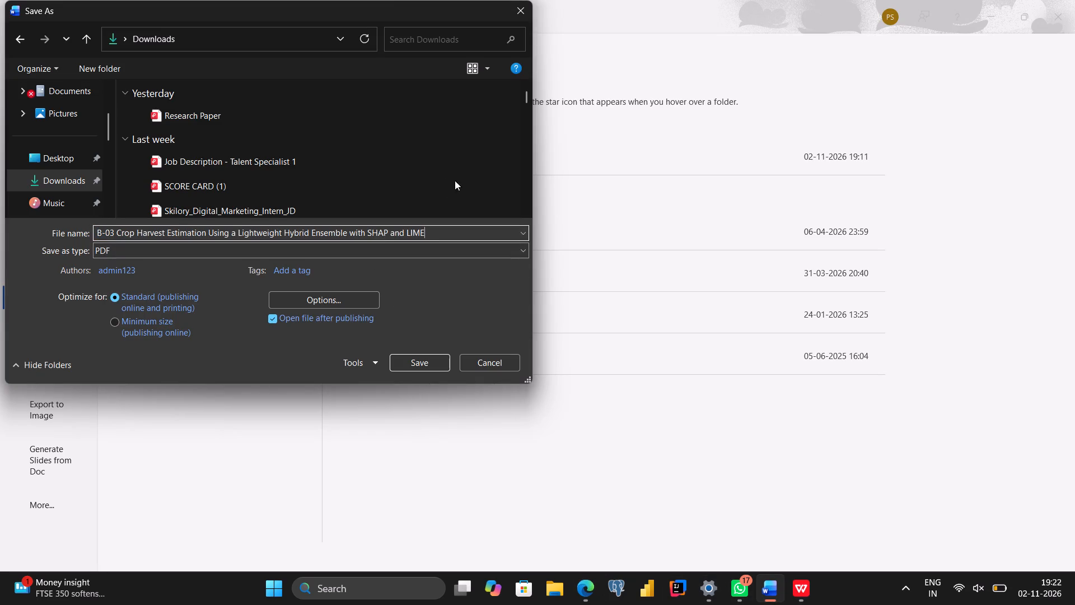
left_click(66, 175)
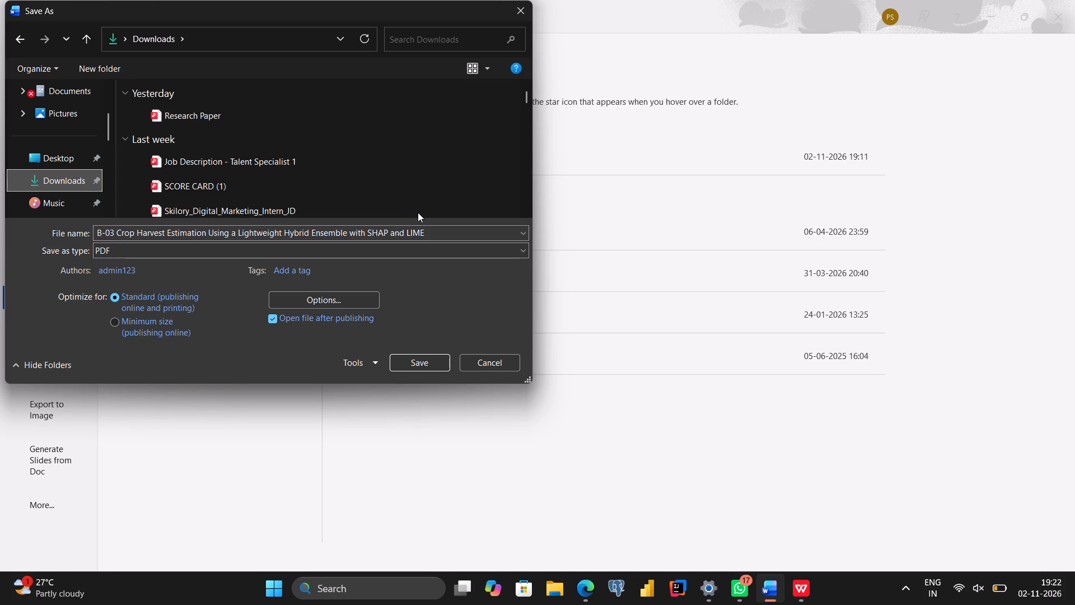
left_click(417, 357)
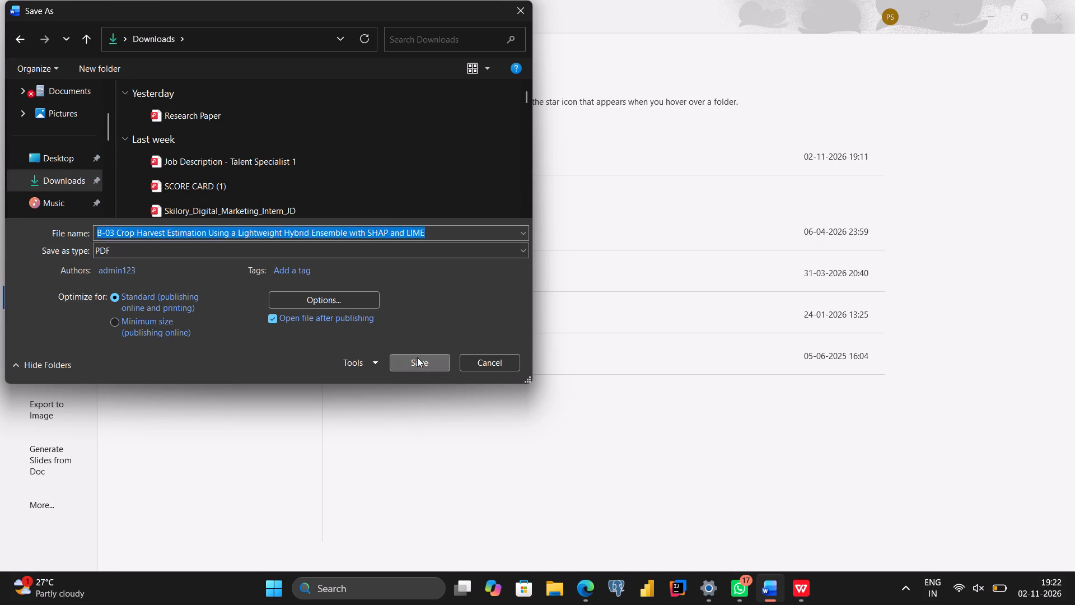
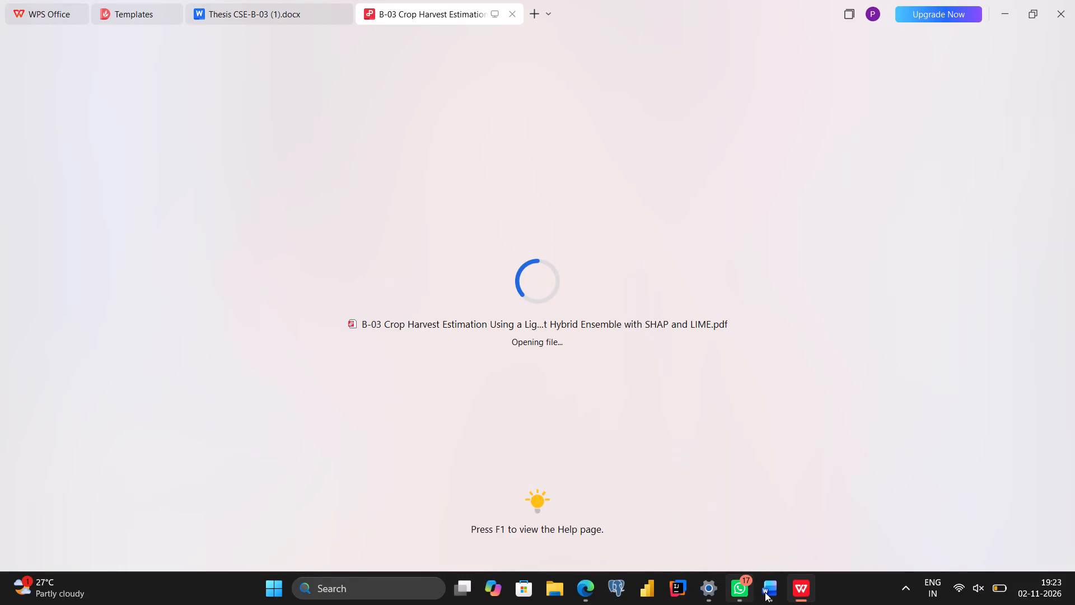
Switch from the exported B-03 PDF in WPS Office to Word.
left_click(769, 592)
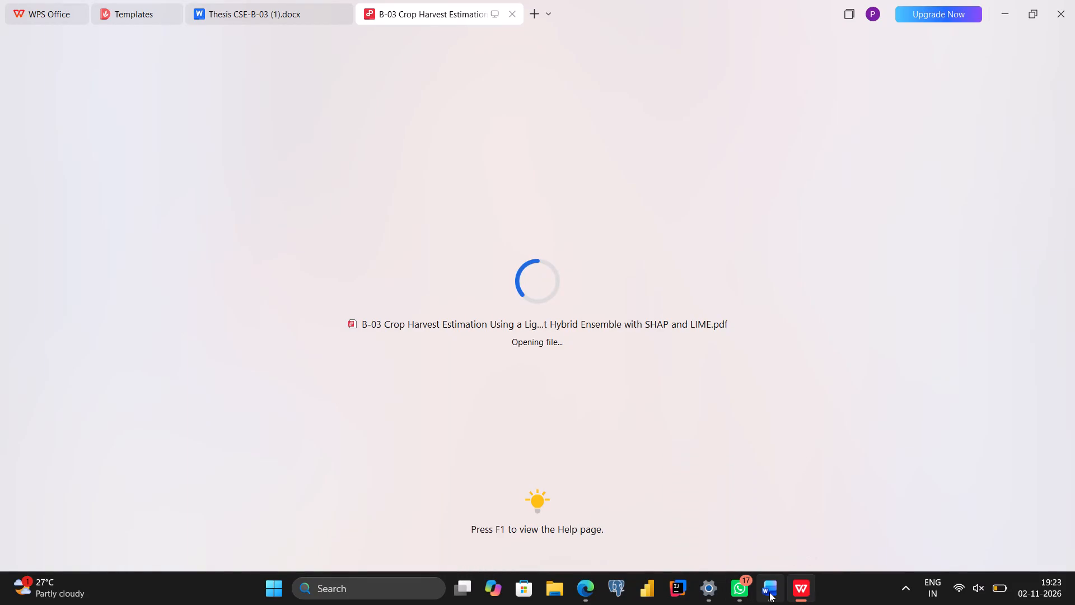
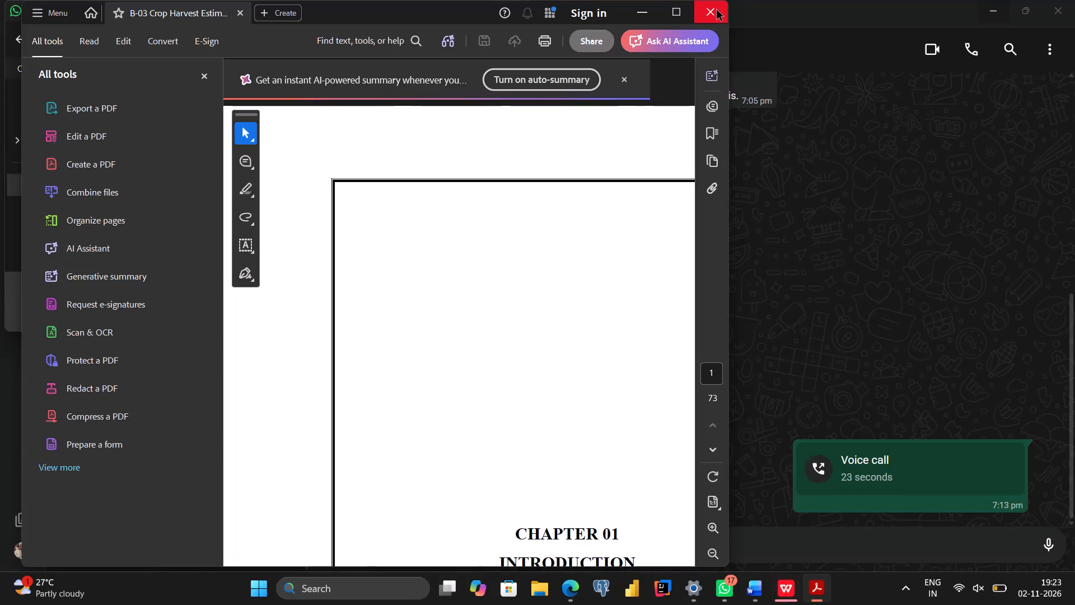
Close the Adobe Acrobat window showing the exported B-03 Crop Harvest Estimation PDF.
left_click(717, 10)
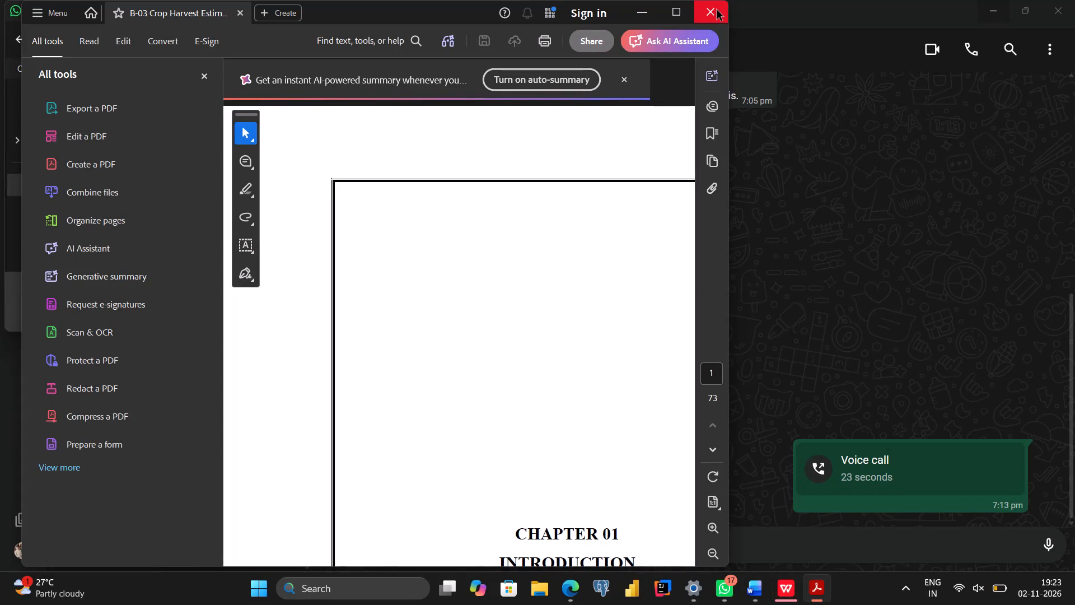
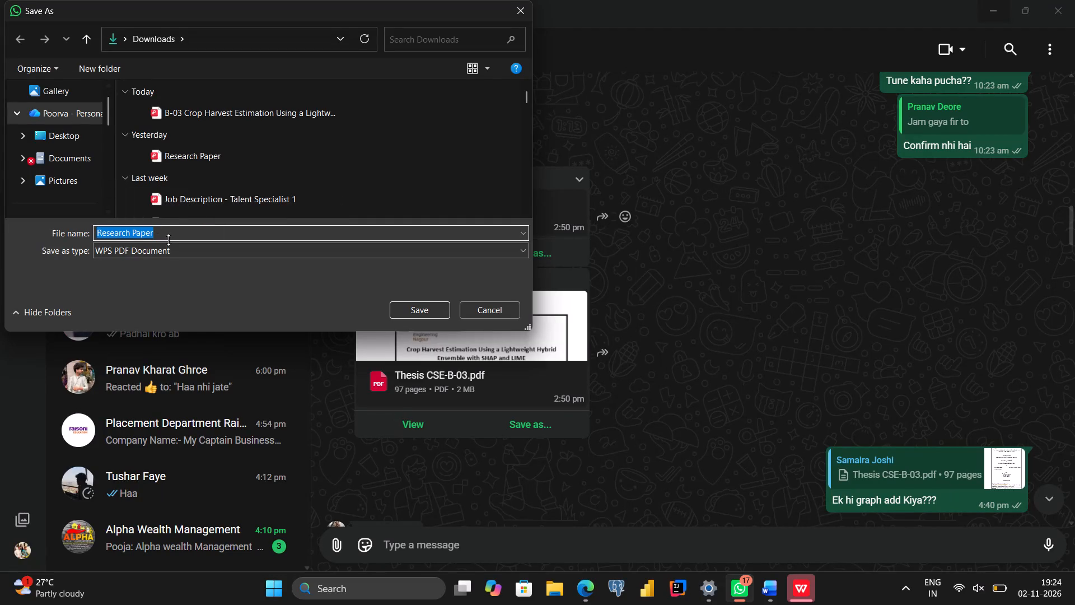
Try to save the research paper PDF from WhatsApp in Downloads as "Crop Harvest Estimation Using a Lightweight Hybrid Ensemble with SHAP and LIME".
key("BackSpace")
key("ctrl+v")
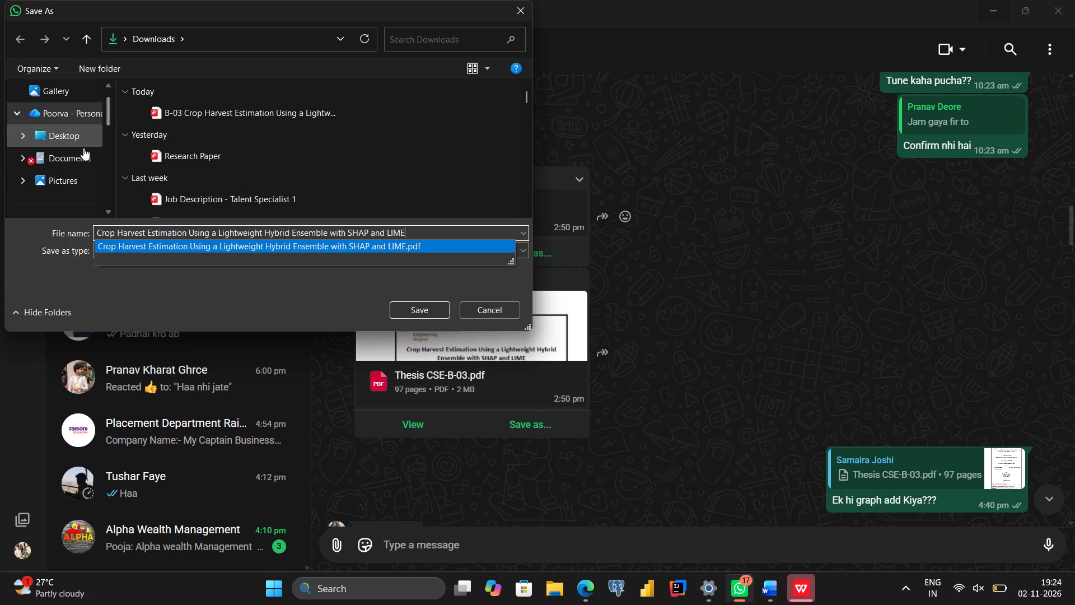
left_click(419, 311)
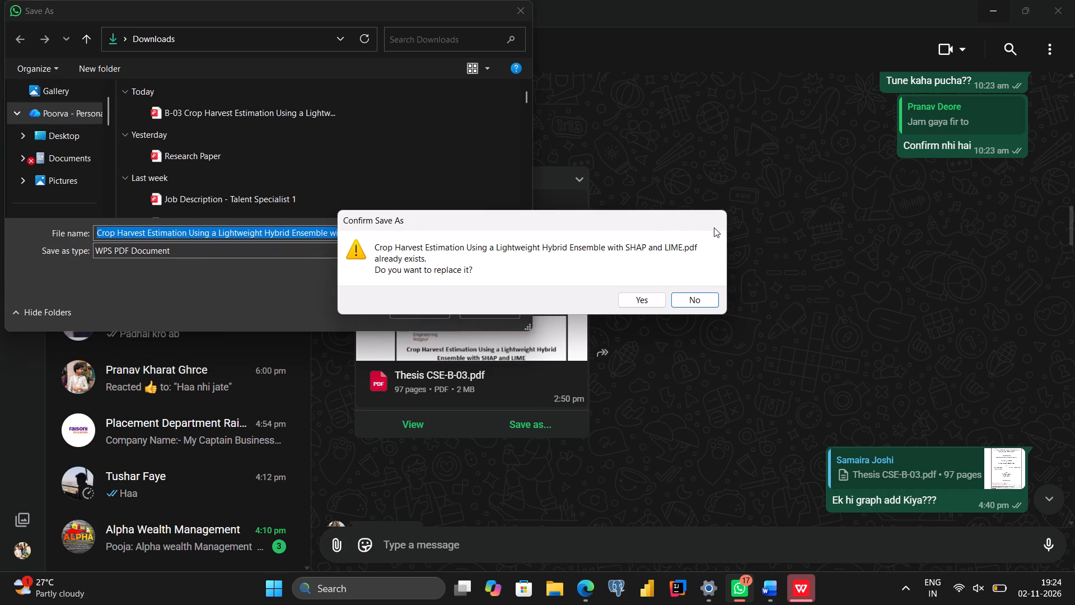
left_click(699, 296)
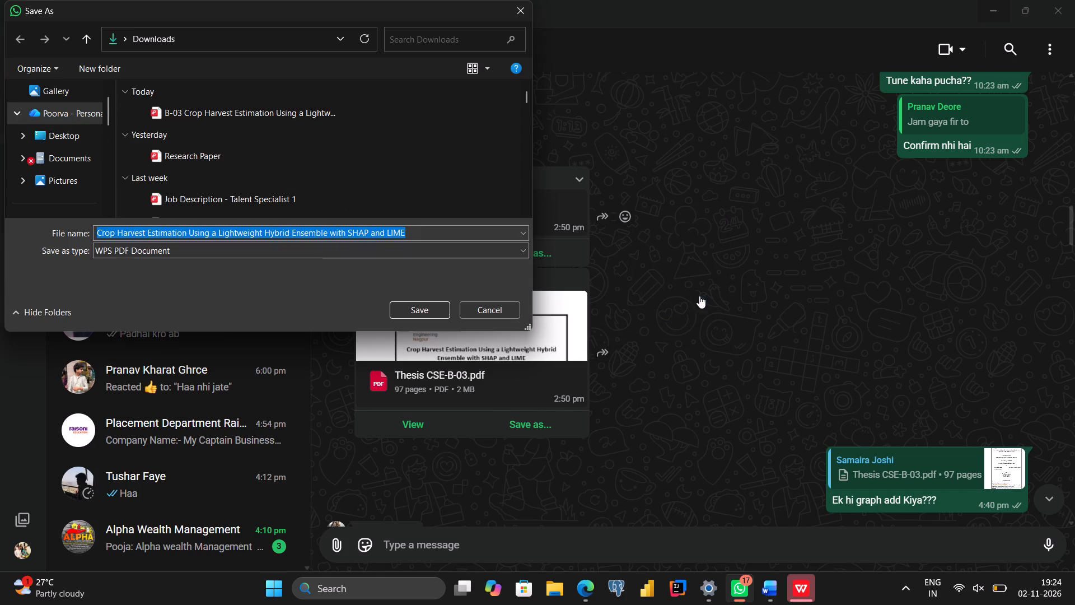
Append a space and 1 to the project title in the research paper's file name for saving in Downloads.
left_click(447, 226)
left_click(447, 226)
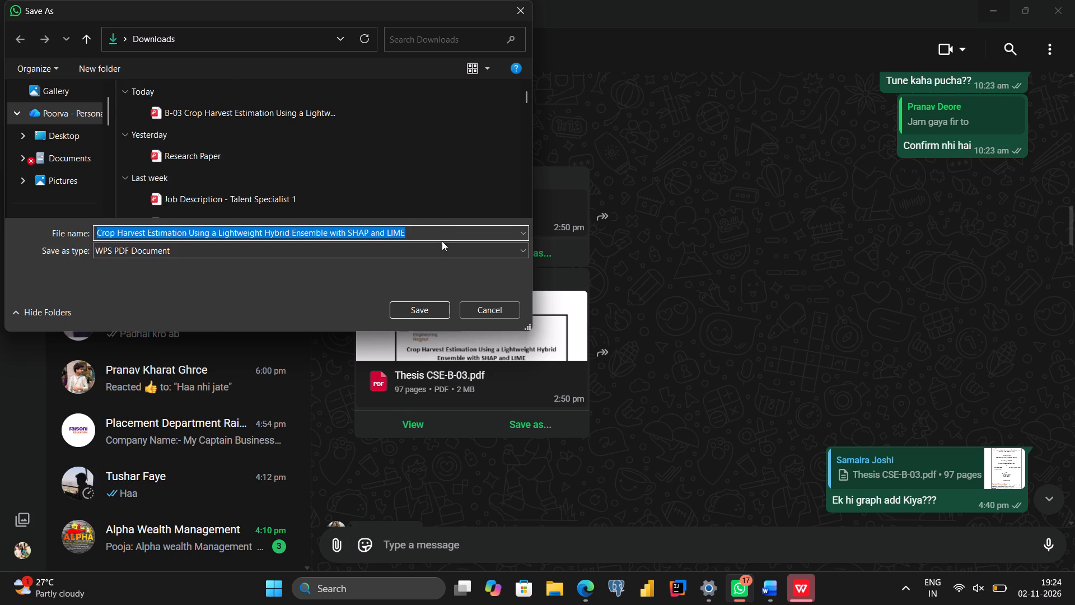
double_click(433, 231)
left_click(433, 231)
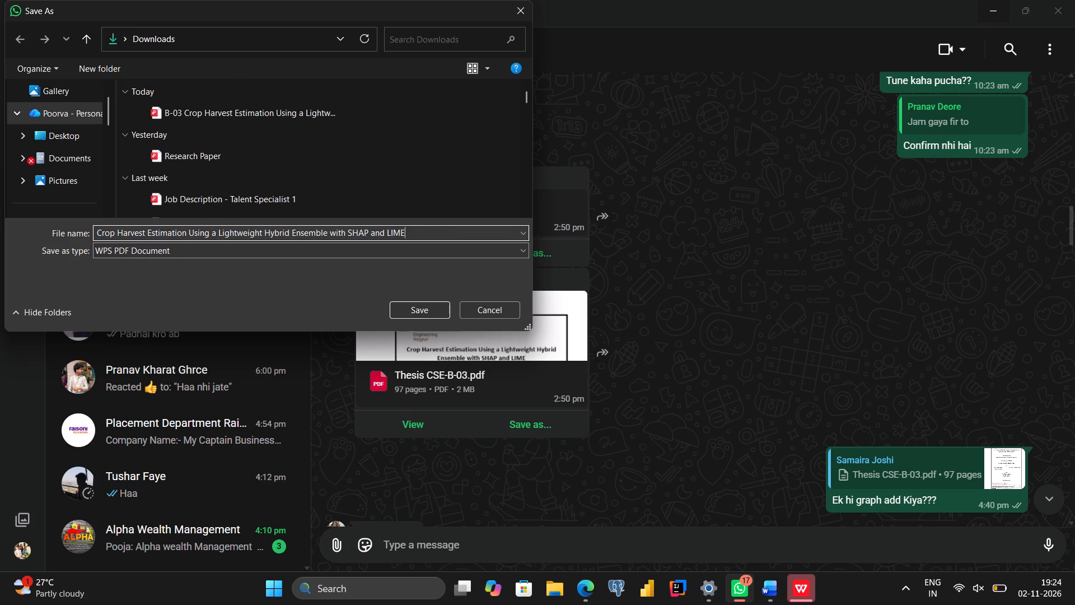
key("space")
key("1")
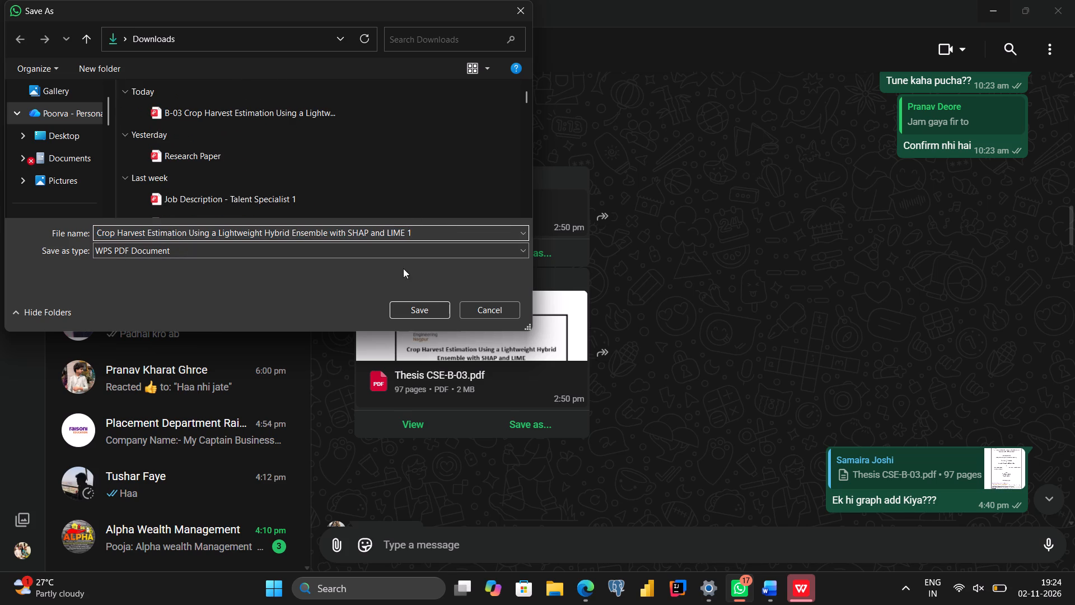